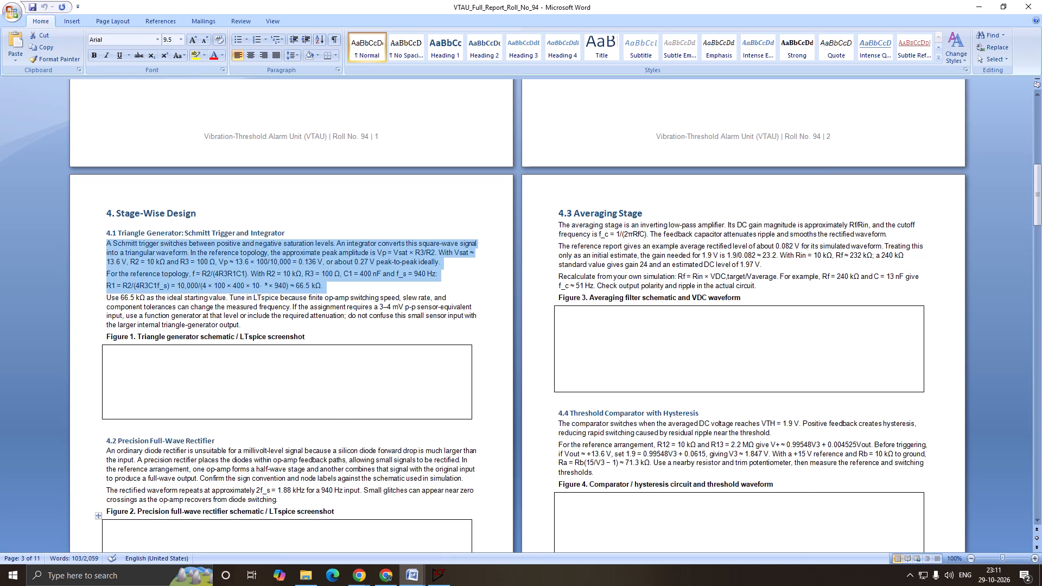
left_click(299, 417)
scroll(301, 416, "down", 1)
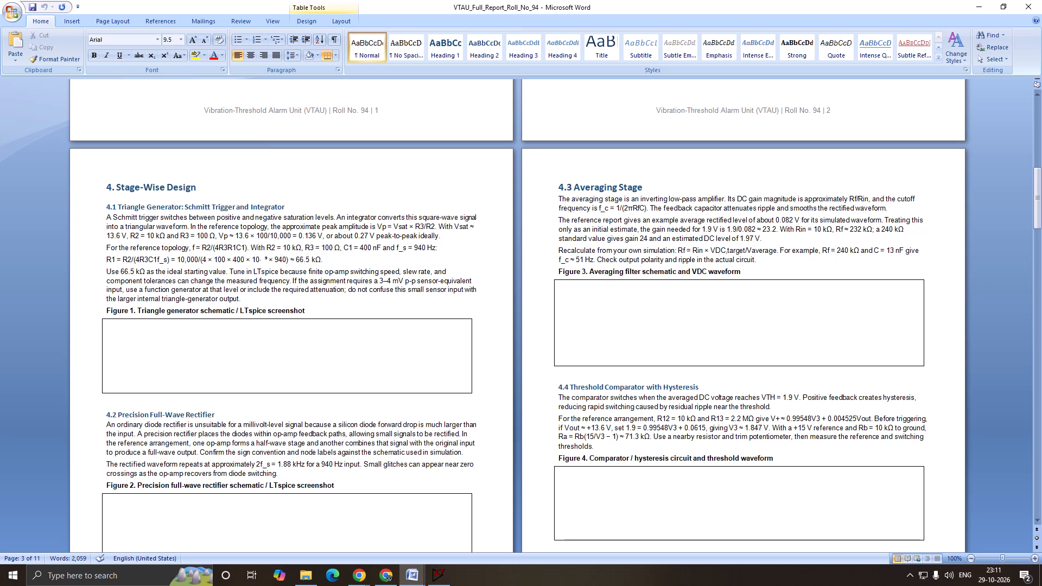
scroll(283, 336, "down", 5)
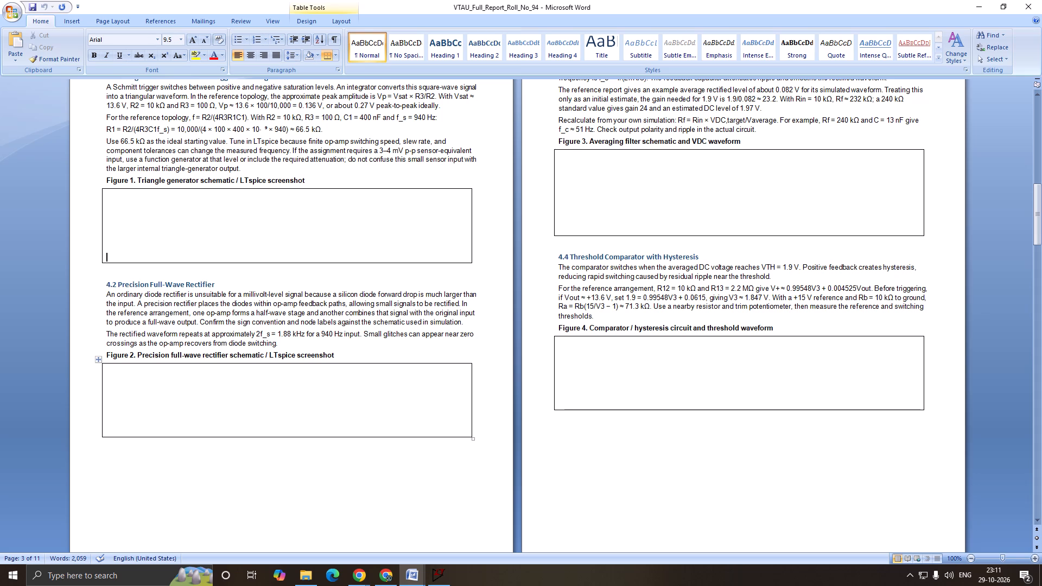
left_click_drag(105, 280, 213, 285)
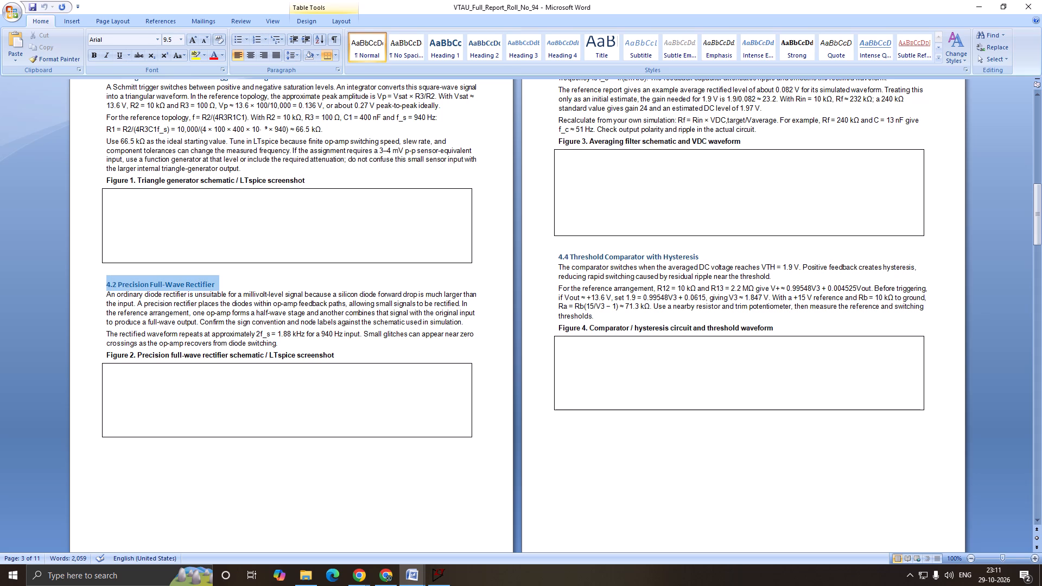
left_click_drag(213, 285, 214, 285)
right_click(182, 287)
left_click(290, 507)
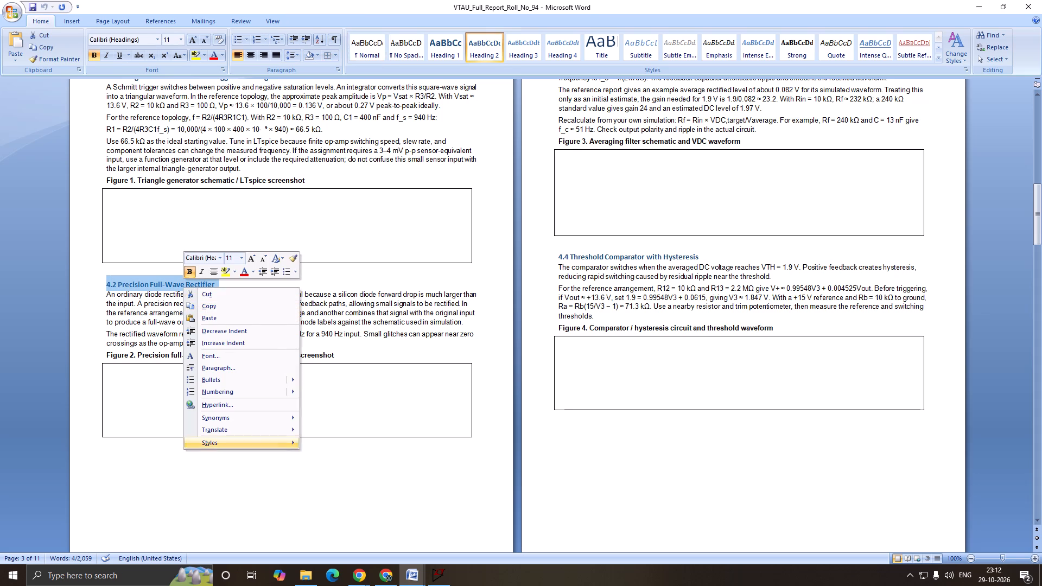
left_click(410, 572)
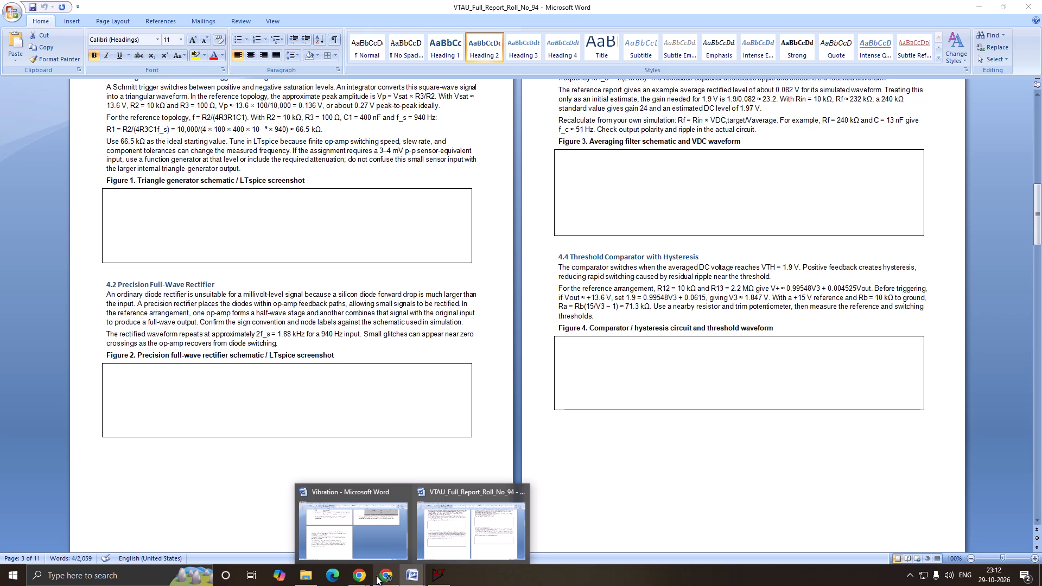
left_click(359, 578)
left_click(317, 530)
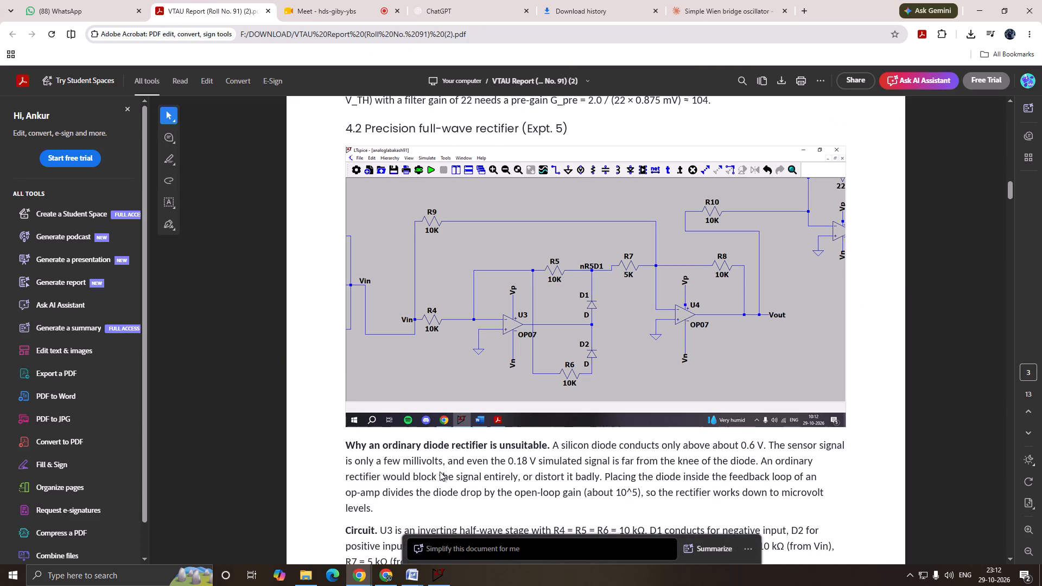
Return to the Vibration document in Word and begin a font size 20 subheading with "B." below the final tuned R1 paragraph.
left_click(410, 579)
left_click(352, 528)
scroll(369, 488, "up", 4)
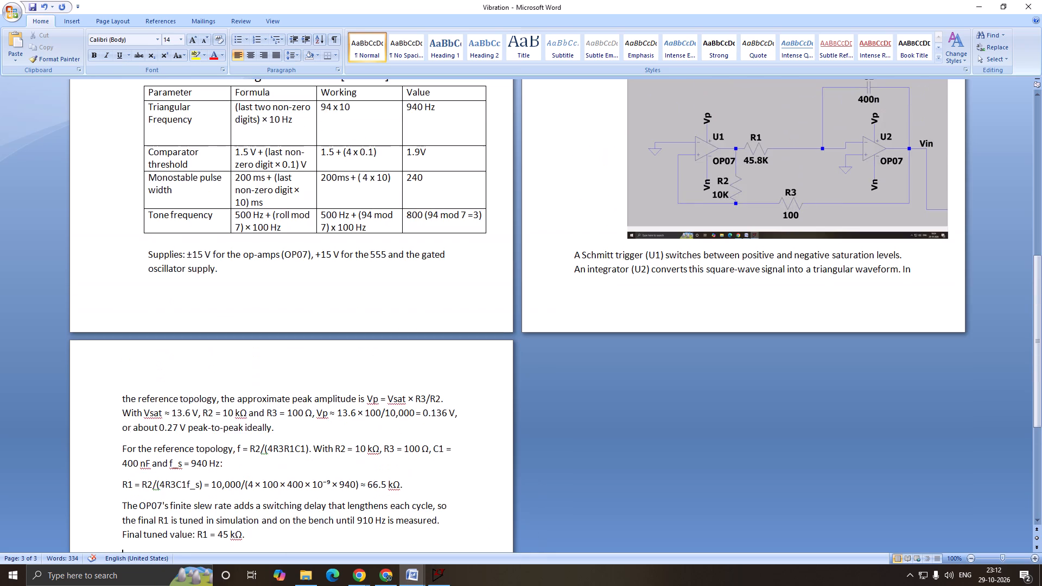
scroll(369, 486, "up", 8)
scroll(369, 486, "down", 5)
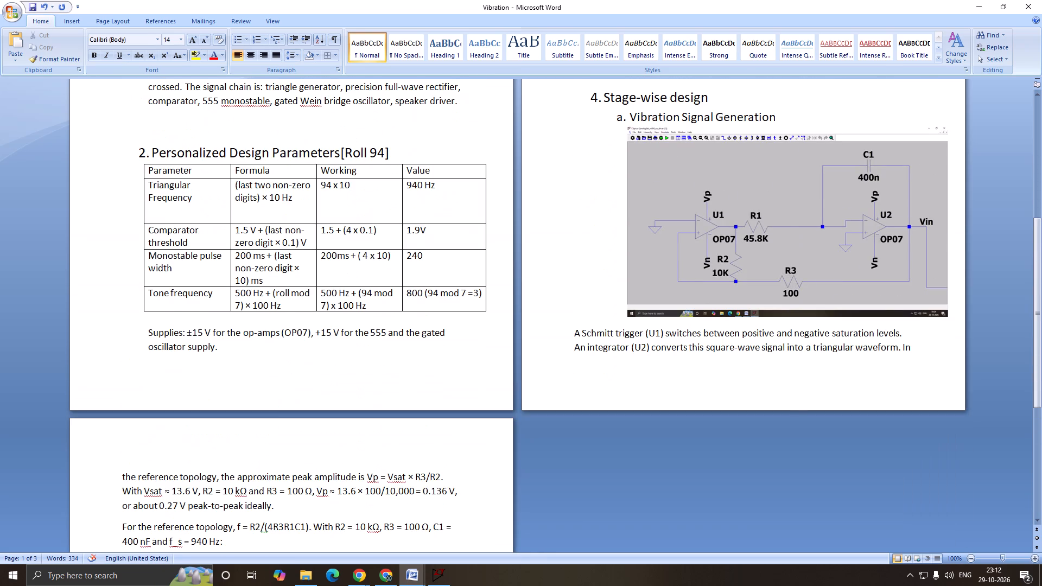
scroll(369, 486, "down", 9)
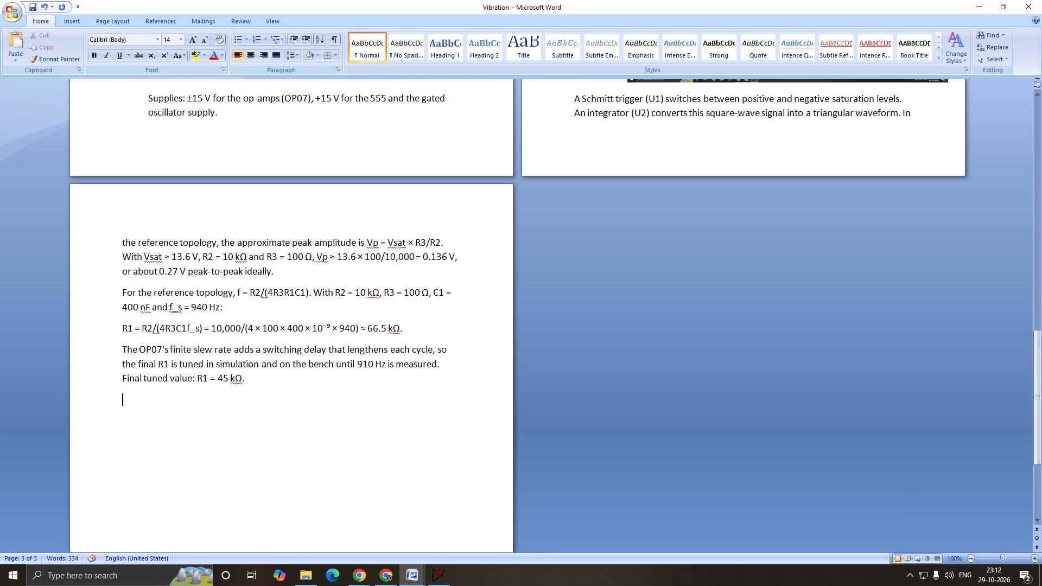
key("b")
key("BackSpace")
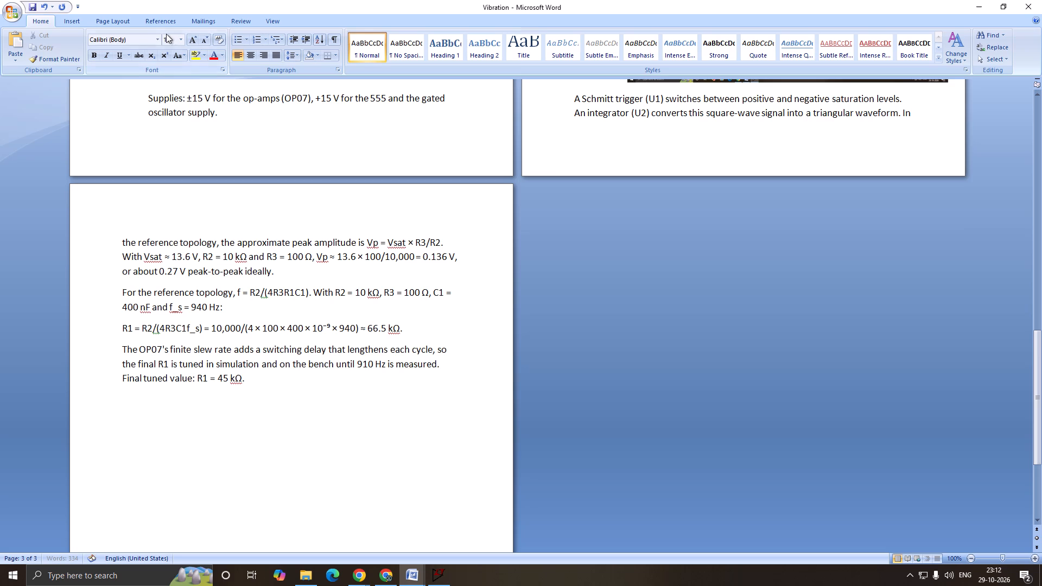
left_click(182, 39)
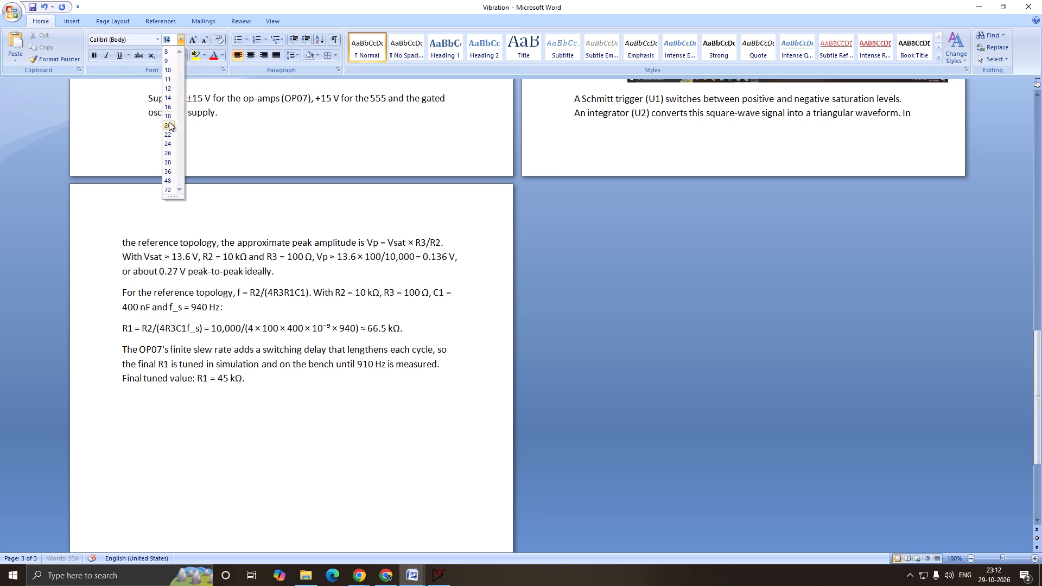
left_click(169, 122)
type("b")
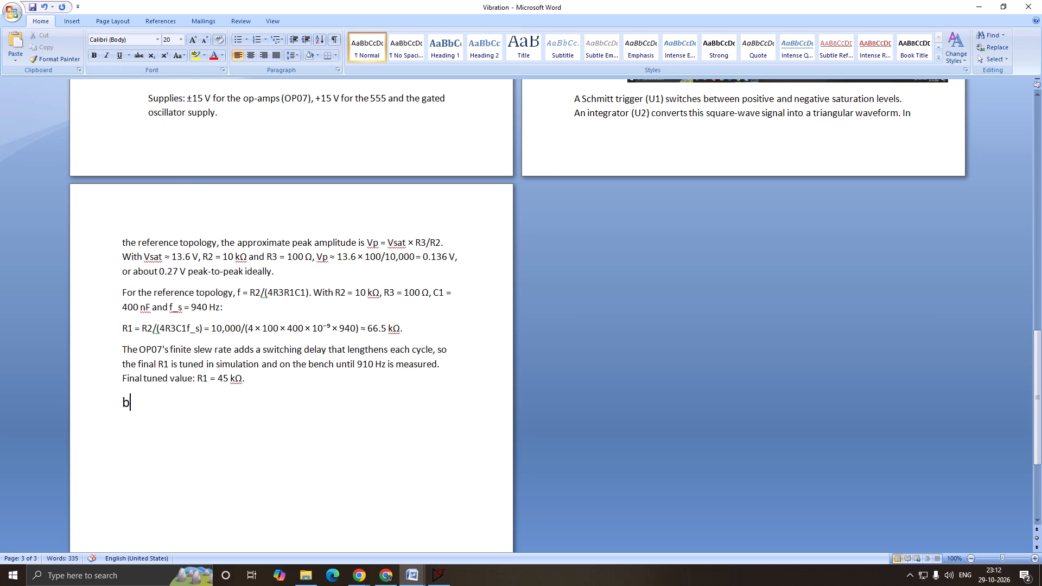
key("space")
key("BackSpace")
type(".")
key("space")
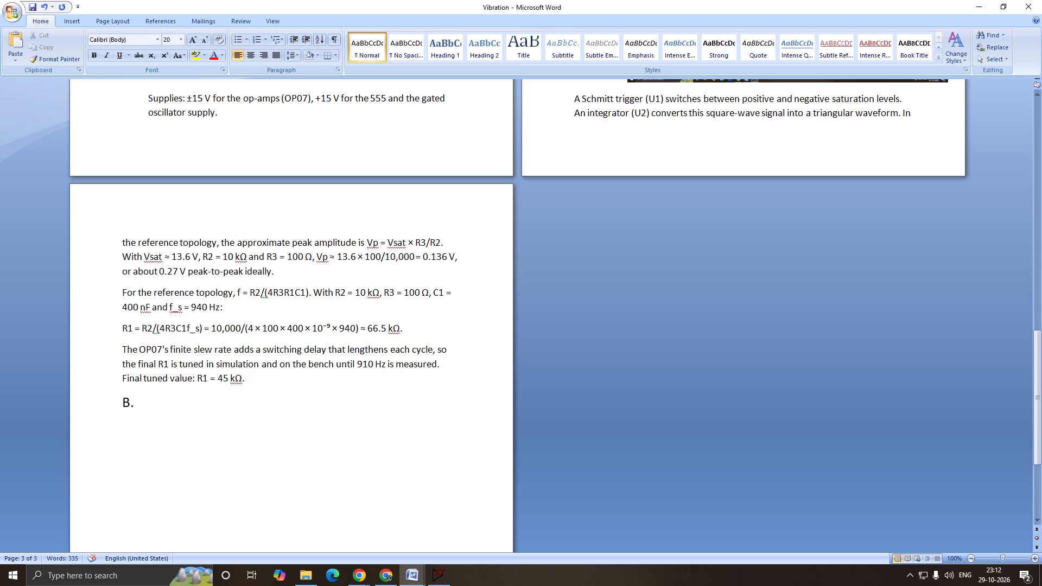
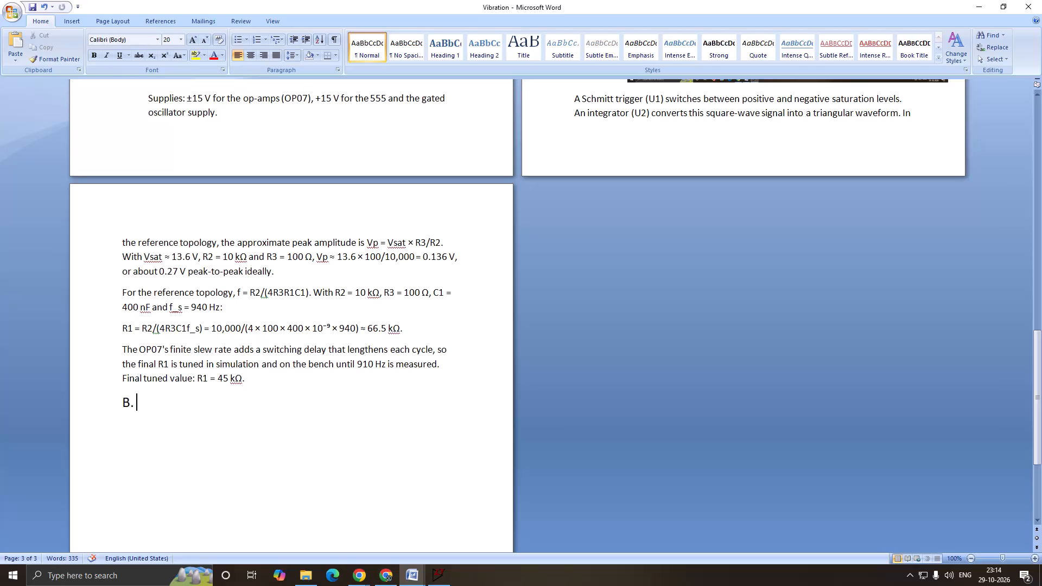
Copy the 4.2 Precision Full-Wave Rectifier heading from VTAU_Full_Report_Roll_No_94 and paste it after "B." in the Vibration document.
key("alt+Tab")
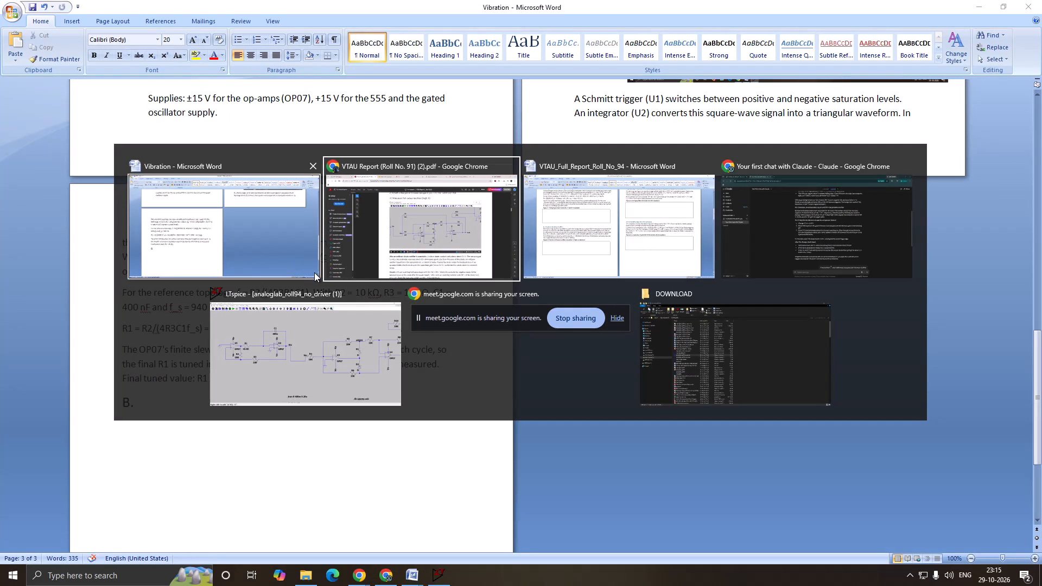
key("alt+Tab")
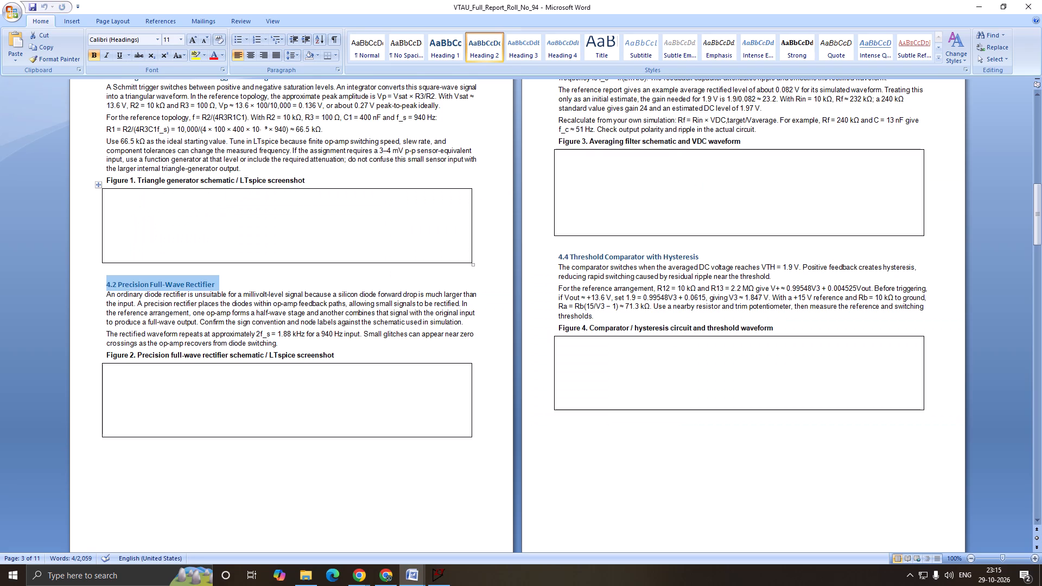
scroll(217, 265, "up", 2)
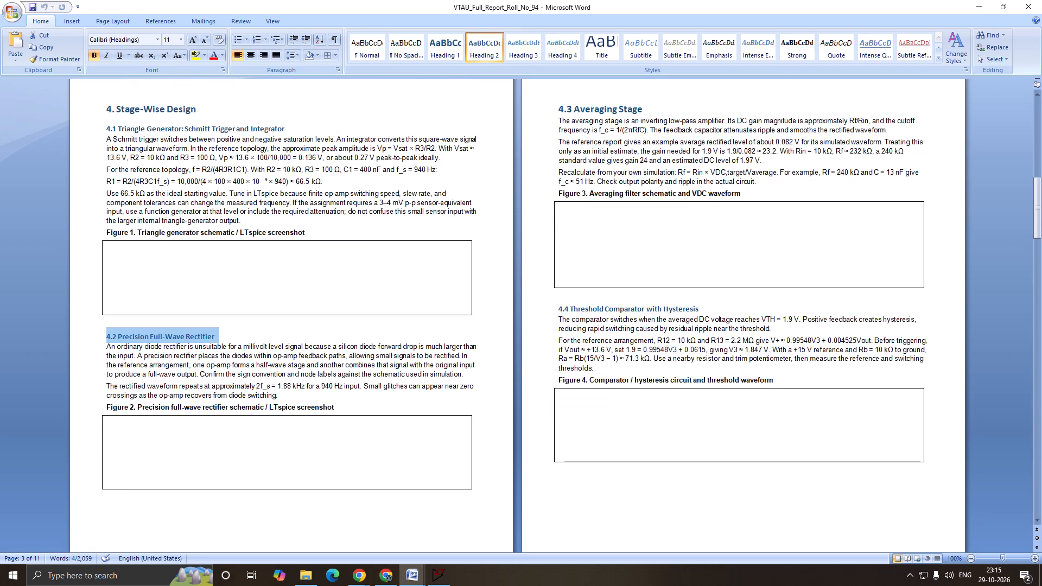
right_click(168, 334)
left_click(202, 353)
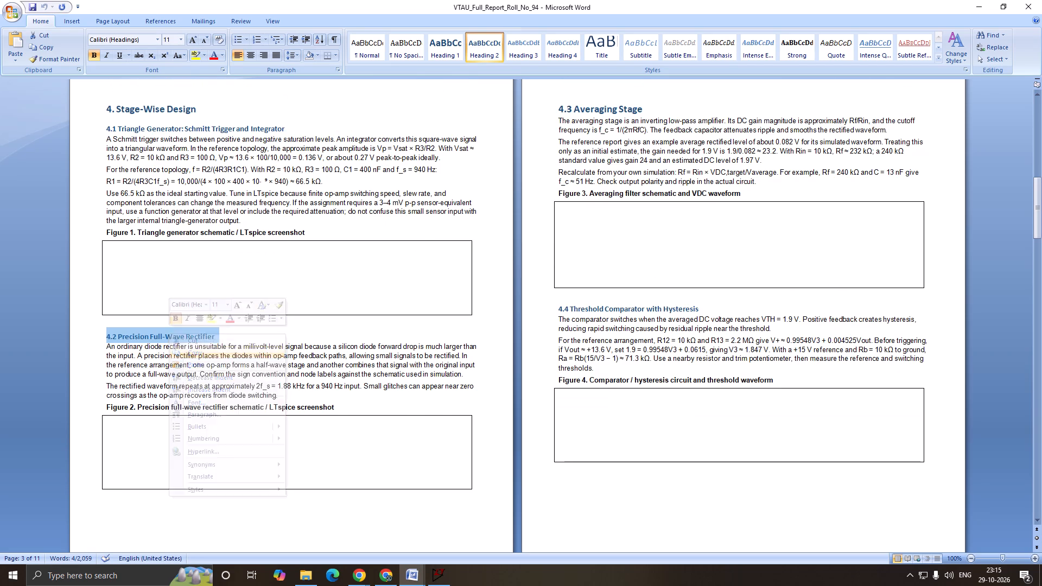
key("alt+Tab")
key("ctrl+v")
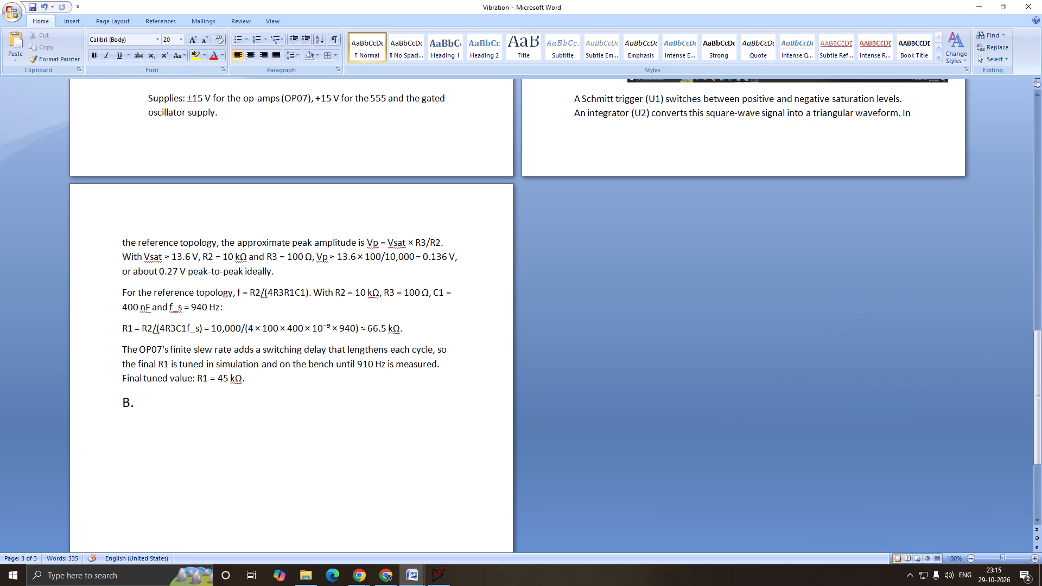
Remove the "4.2" number from the pasted Precision Full-Wave Rectifier heading, along with the space after "B.".
left_click_drag(268, 398, 137, 400)
scroll(223, 355, "up", 14)
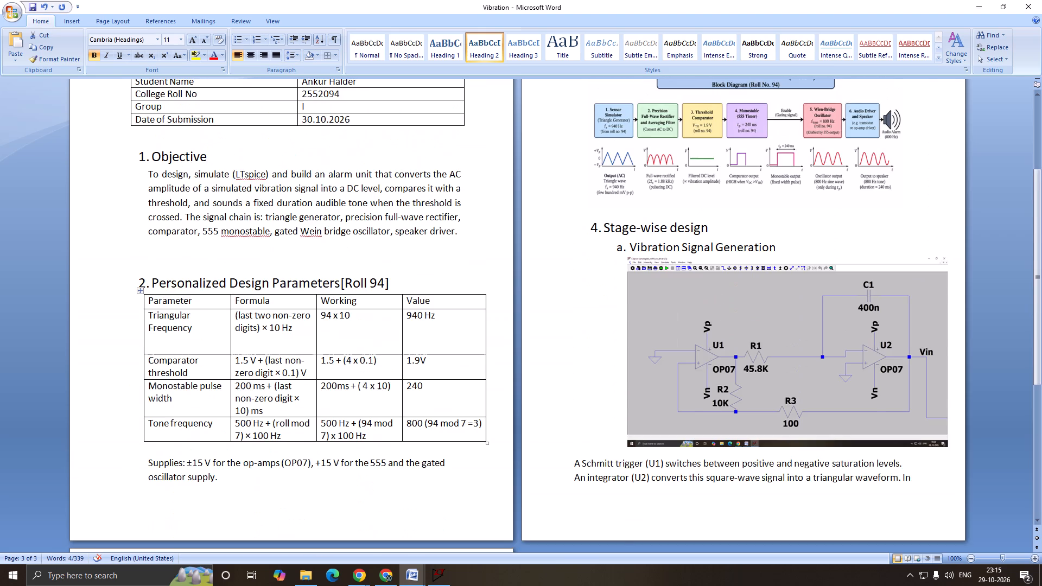
scroll(227, 349, "up", 4)
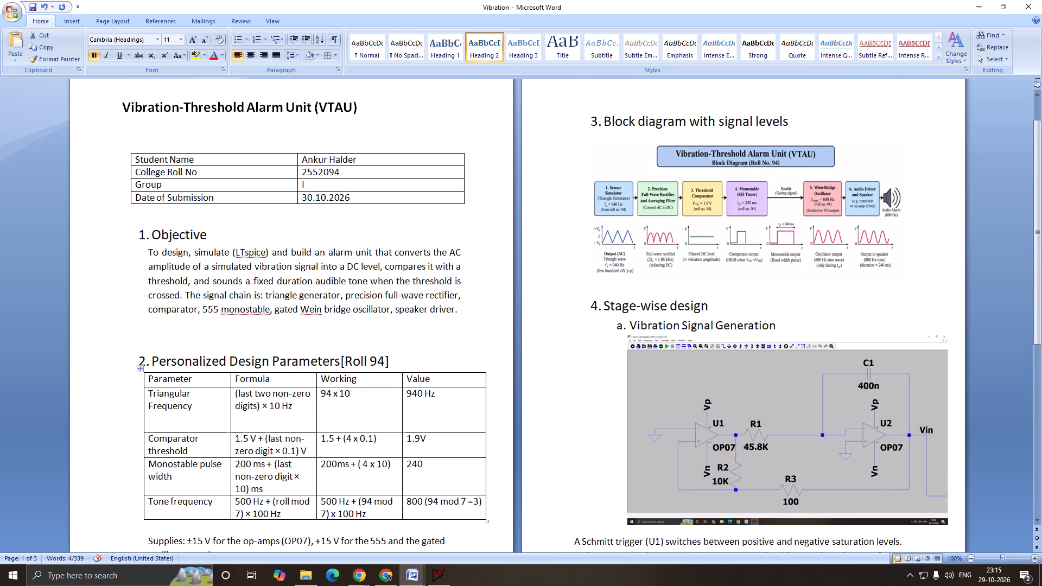
scroll(230, 322, "down", 15)
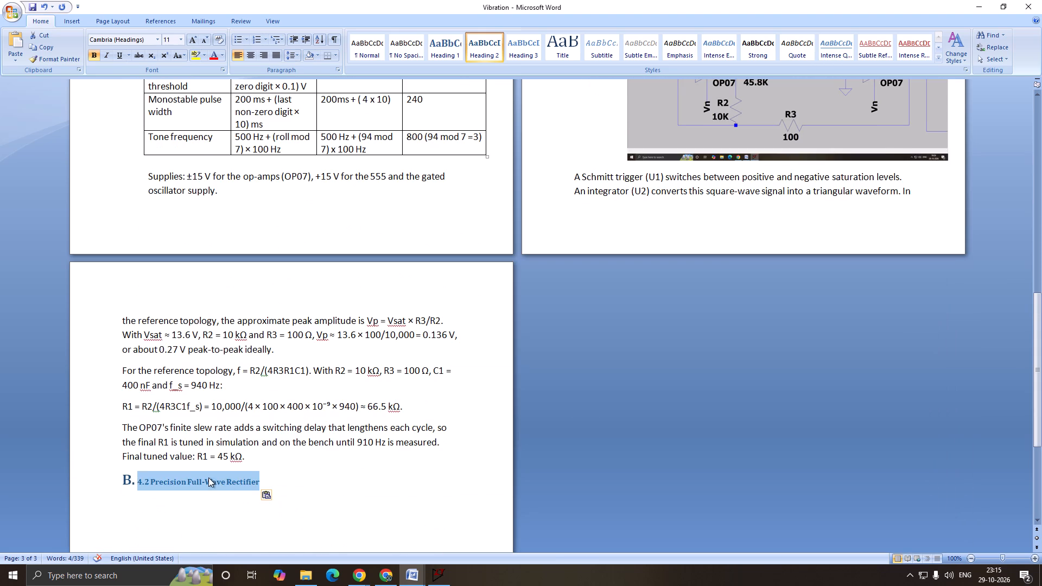
left_click(259, 476)
left_click_drag(258, 479, 162, 476)
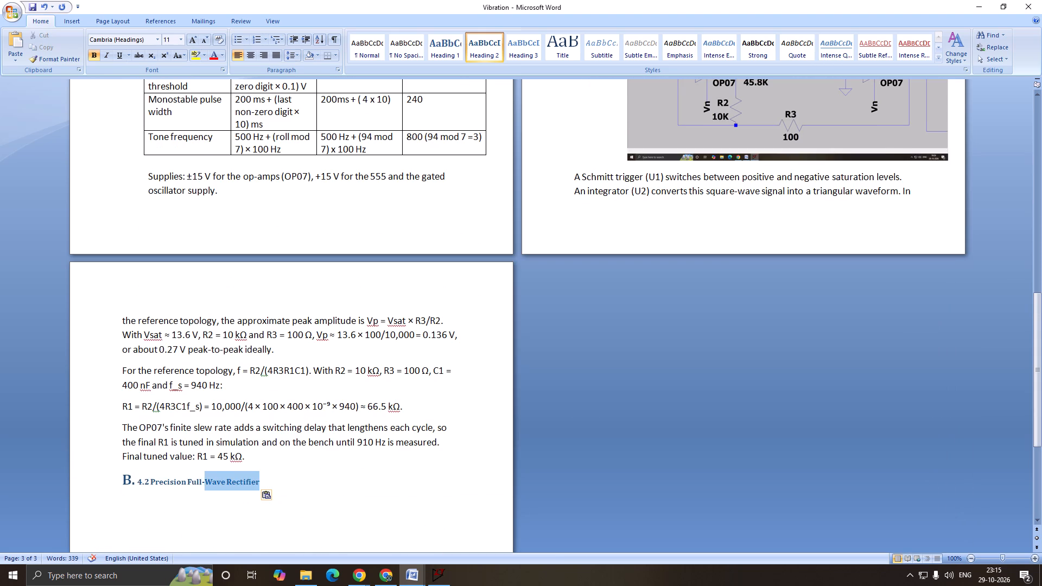
left_click_drag(162, 476, 115, 470)
left_click(186, 365)
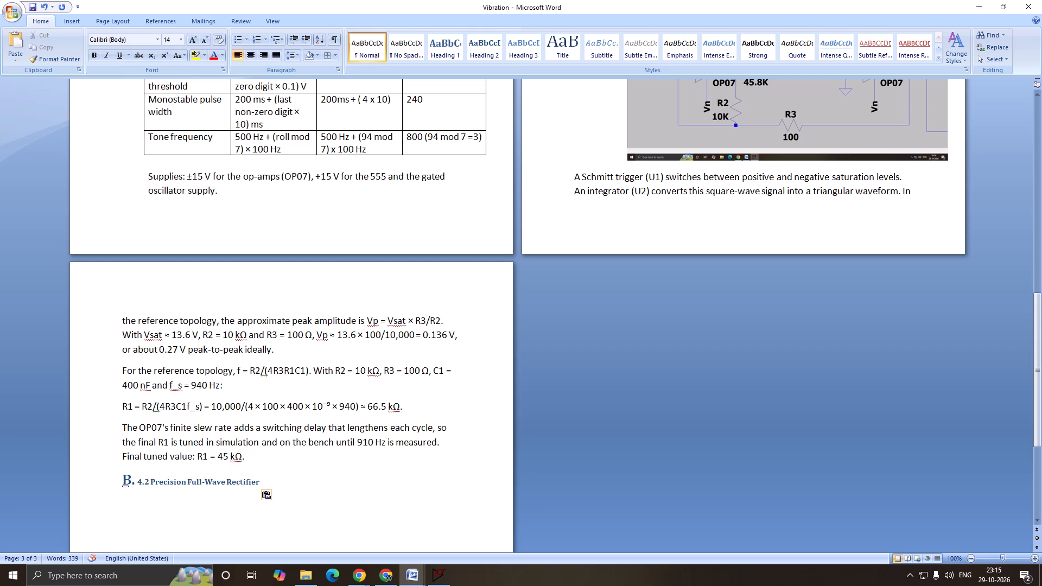
left_click_drag(123, 478, 243, 493)
left_click(244, 493)
left_click_drag(148, 479, 138, 479)
key("BackSpace")
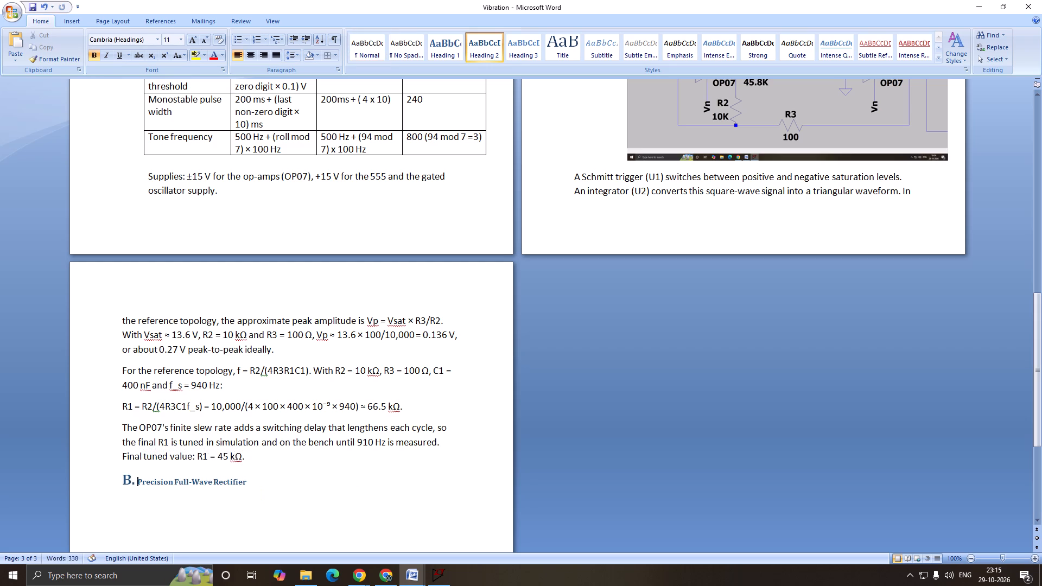
key("BackSpace")
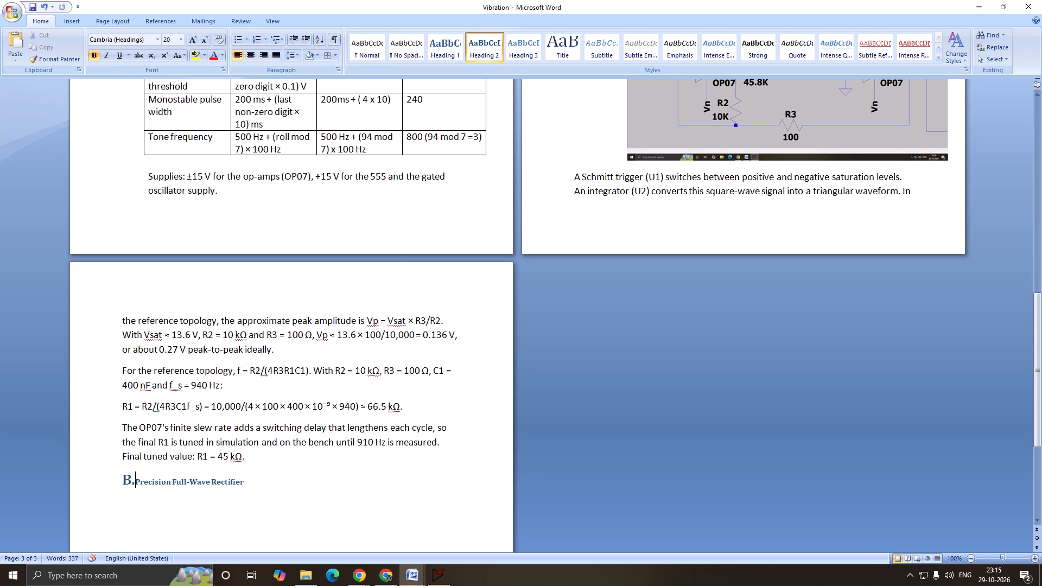
Set the Precision Full-Wave Rectifier heading text to font size 20 and put a space after "B.".
left_click_drag(250, 484, 135, 476)
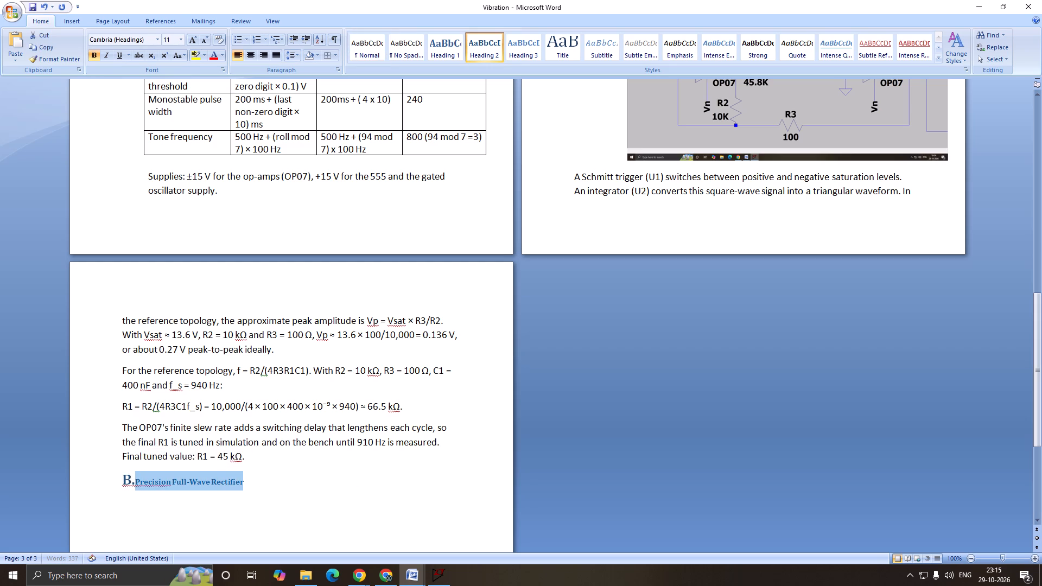
left_click(179, 38)
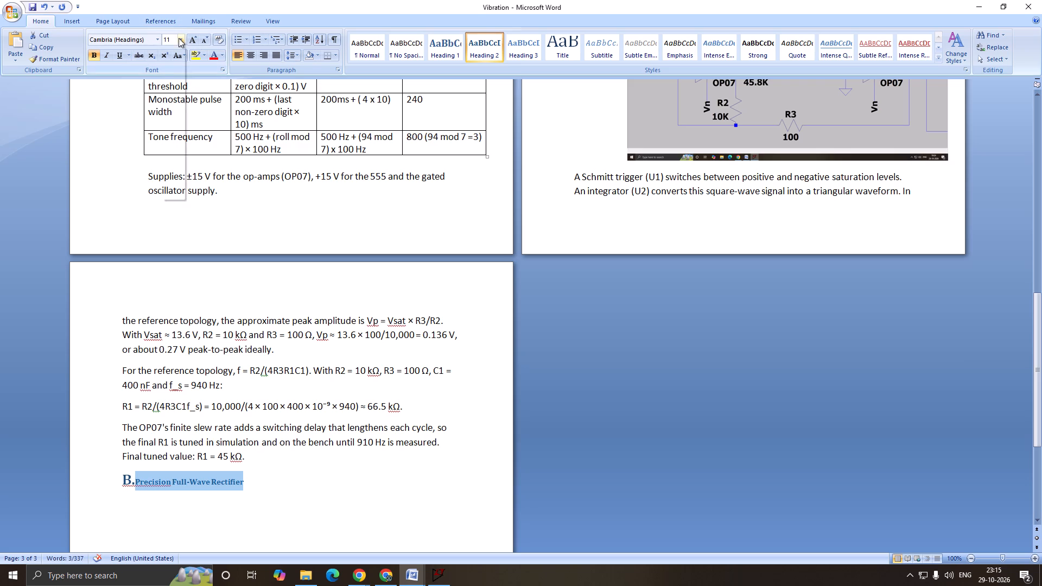
left_click(169, 127)
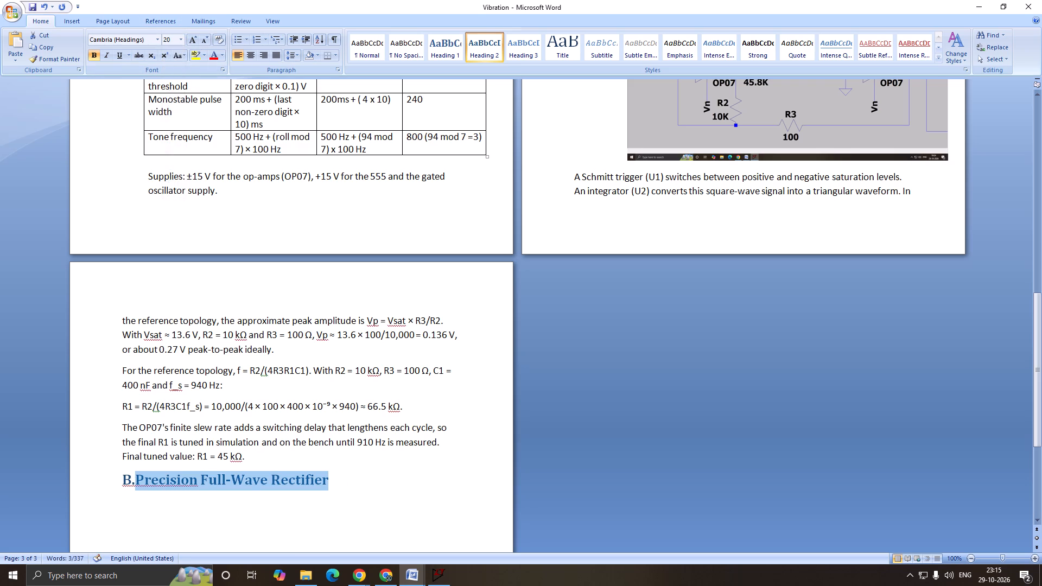
left_click(201, 489)
left_click(136, 478)
key("space")
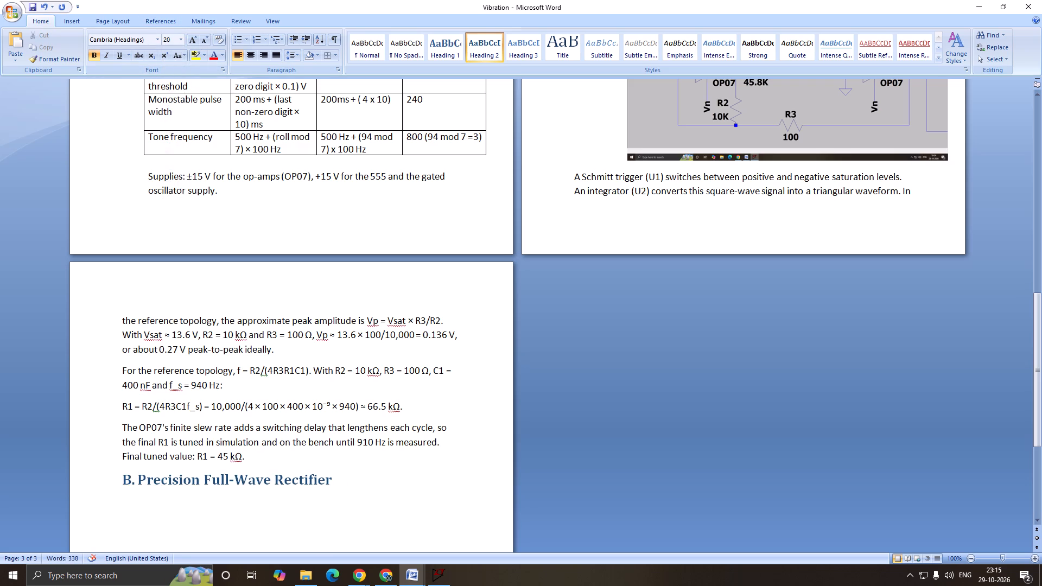
Capitalise the kilo prefix to KΩ in the reference topology's R2 = 10 value and the calculated R1 ≈ 66.5 result.
left_click(373, 368)
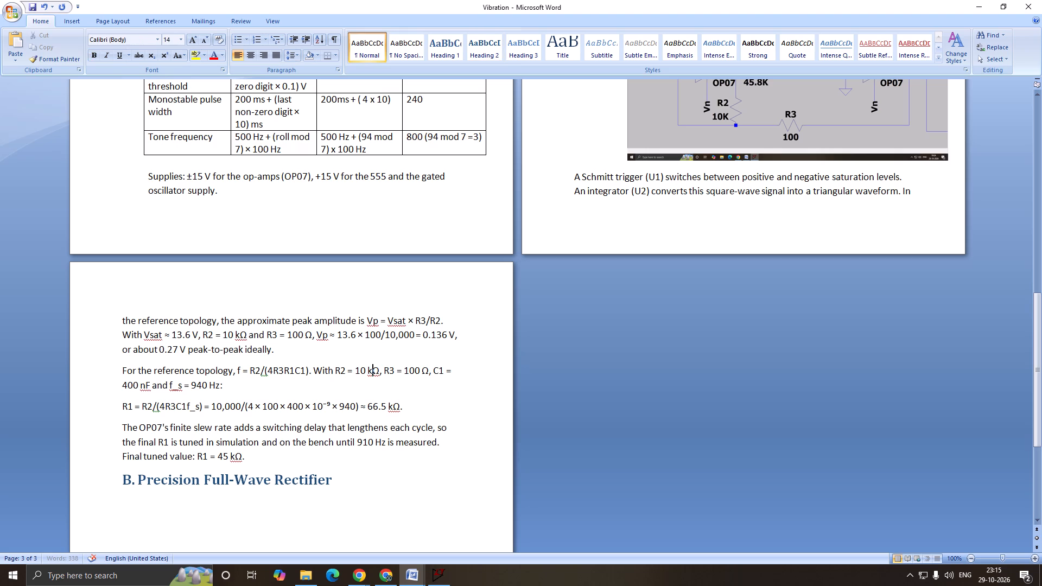
key("BackSpace")
key("shift+k")
key("Down")
key("Down")
key("Down")
key("Up")
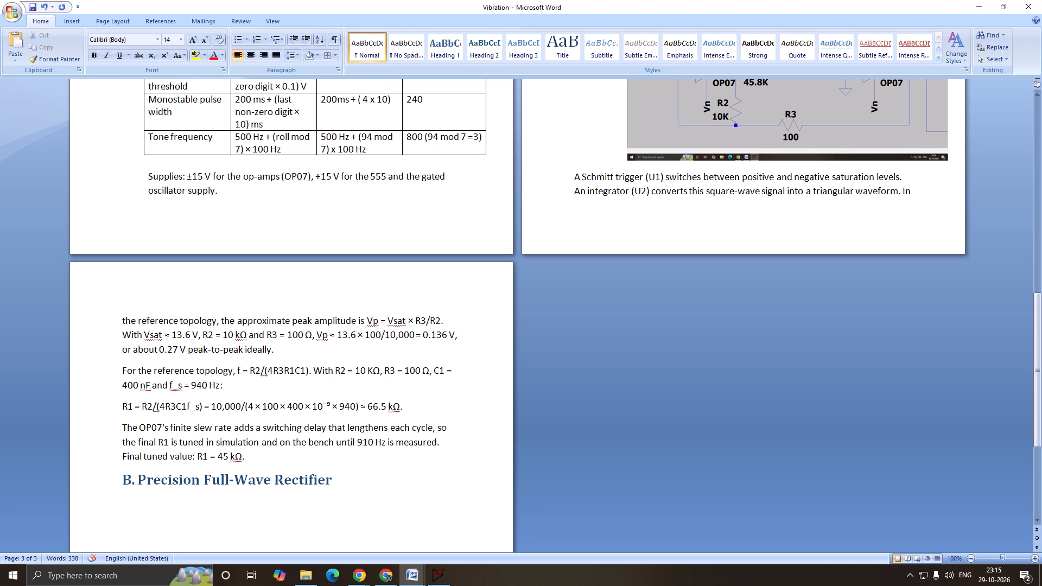
key("Right")
key("Right")
key("Right")
key("Right")
key("Right")
key("BackSpace")
key("shift+k")
Capitalise the kilo prefix in the final tuned value so that it reads R1 = 45 KΩ.
key("Down")
key("Down")
key("Down")
key("Left")
key("Left")
key("BackSpace")
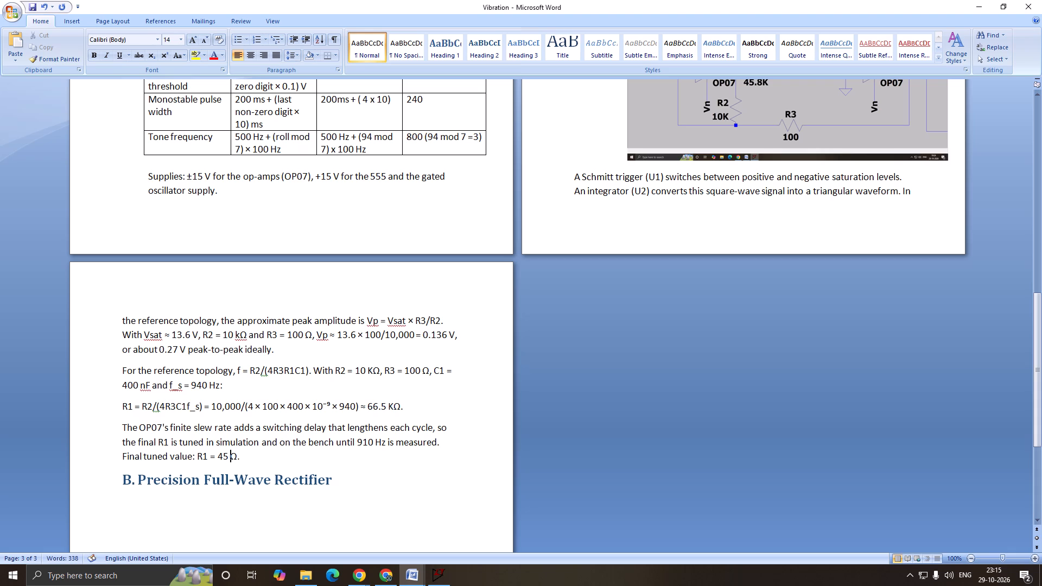
key("shift+k")
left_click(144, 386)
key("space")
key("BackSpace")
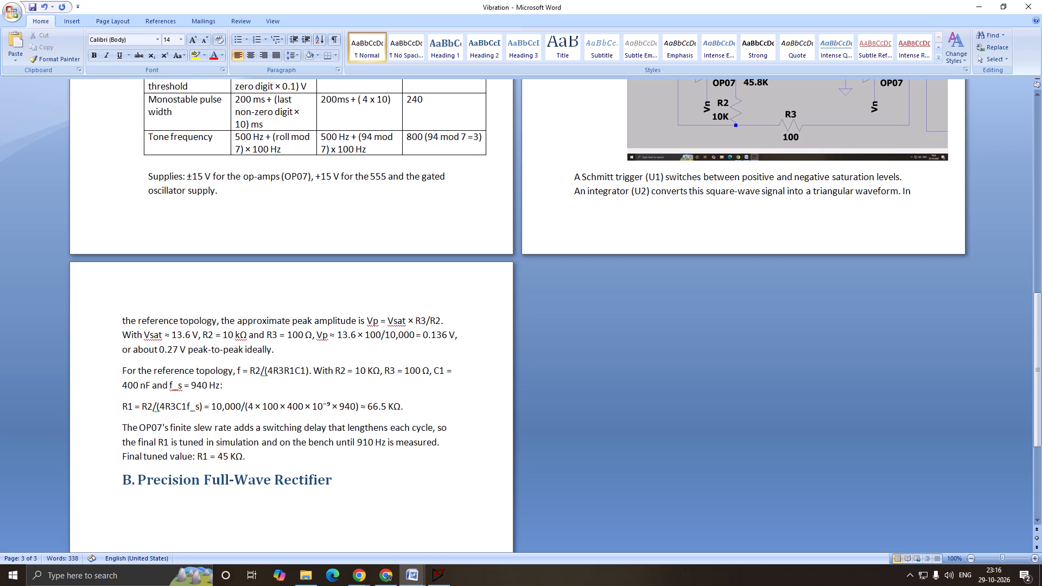
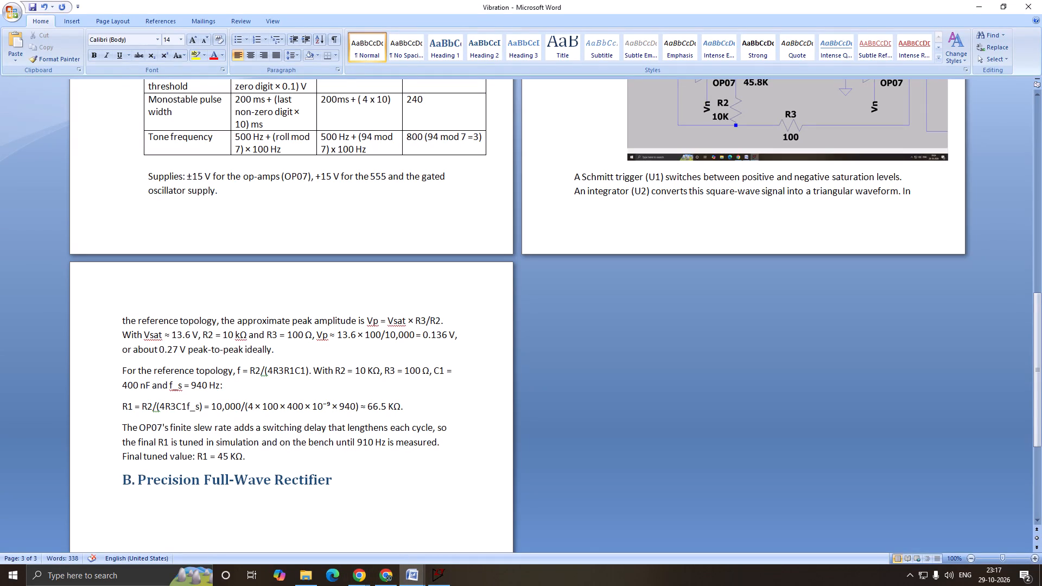
left_click(329, 486)
left_click(361, 486)
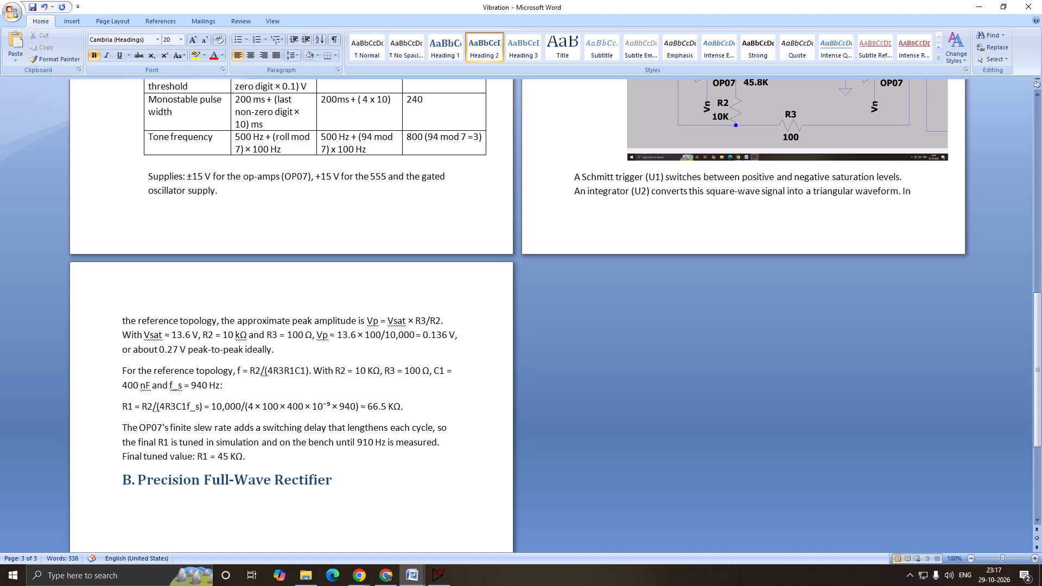
left_click(407, 575)
left_click(450, 523)
scroll(392, 452, "up", 4)
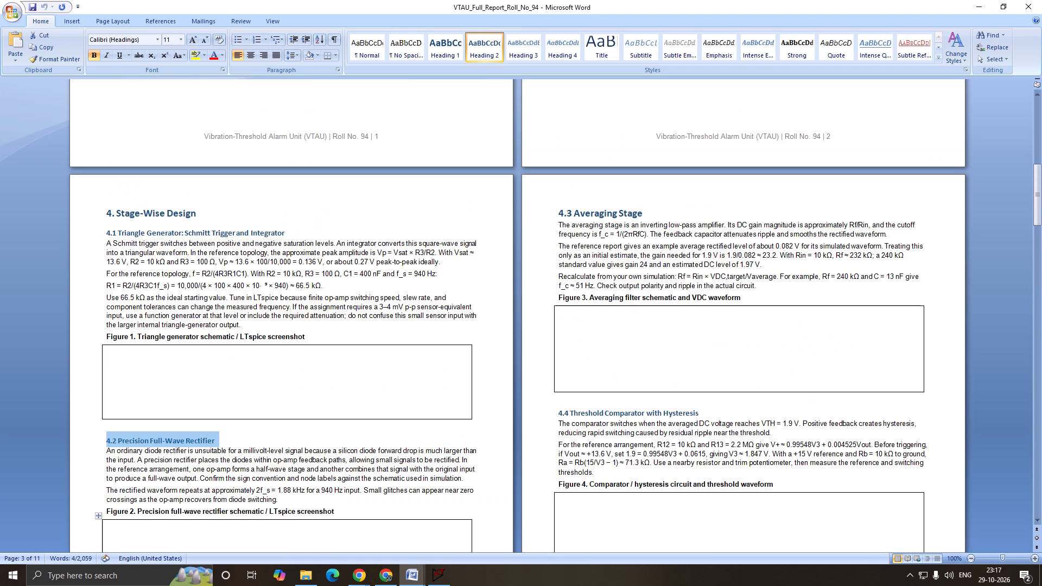
scroll(325, 437, "down", 2)
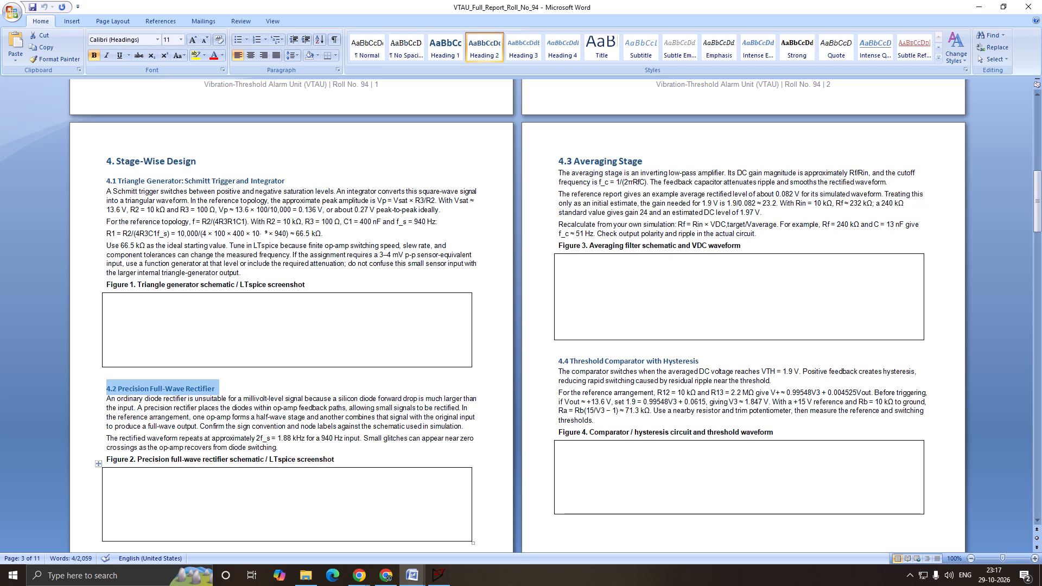
scroll(721, 450, "up", 10)
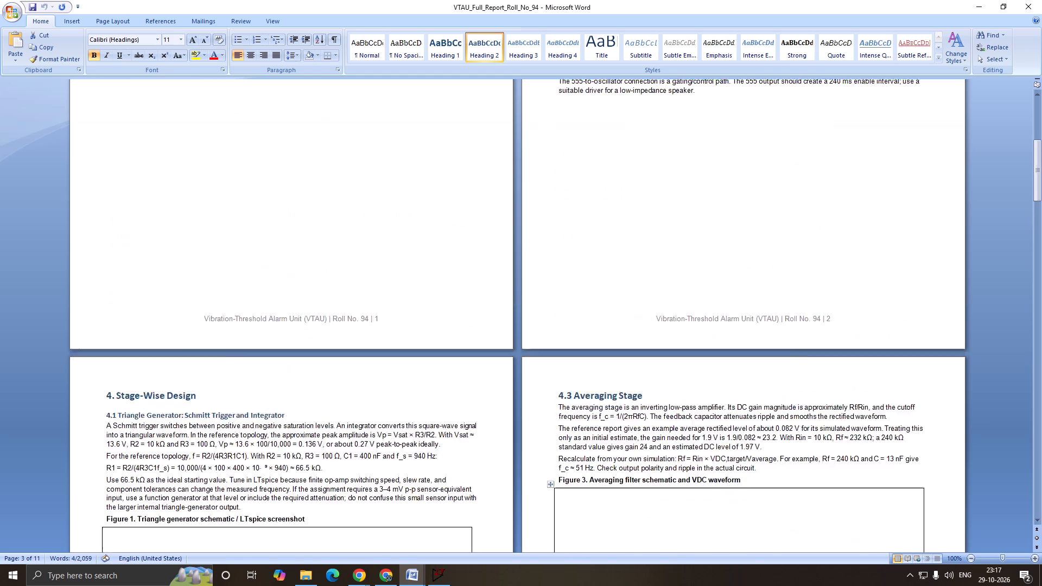
scroll(721, 453, "up", 6)
scroll(727, 453, "down", 18)
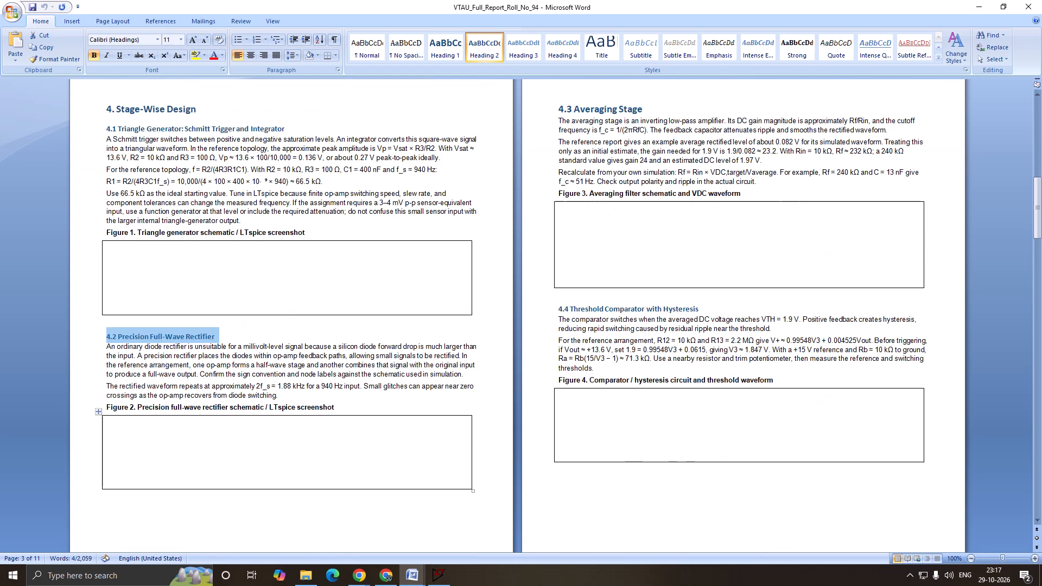
left_click(361, 480)
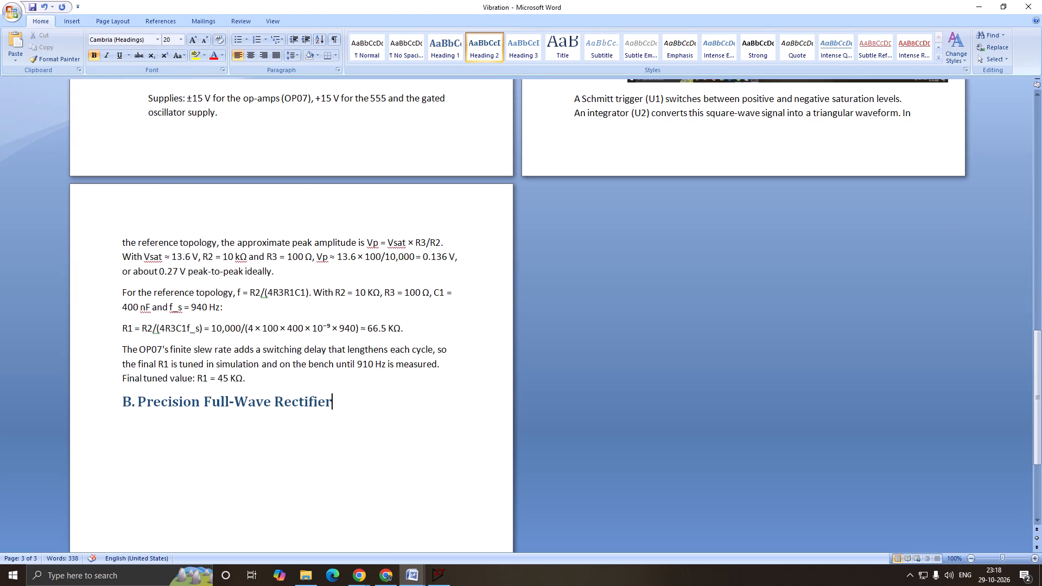
scroll(321, 475, "up", 14)
scroll(325, 474, "down", 14)
scroll(327, 472, "up", 14)
scroll(328, 472, "down", 2)
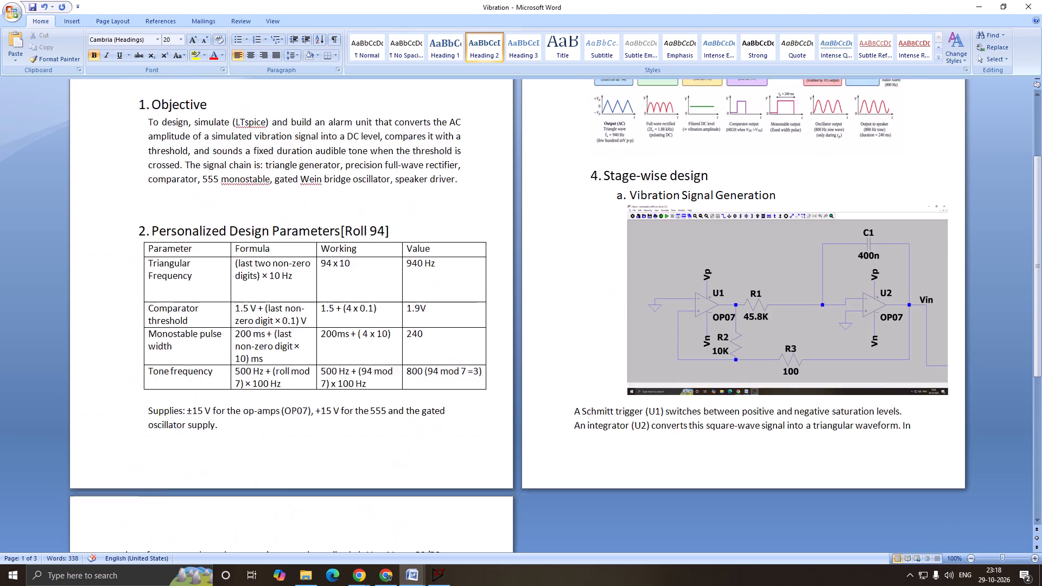
scroll(328, 472, "down", 10)
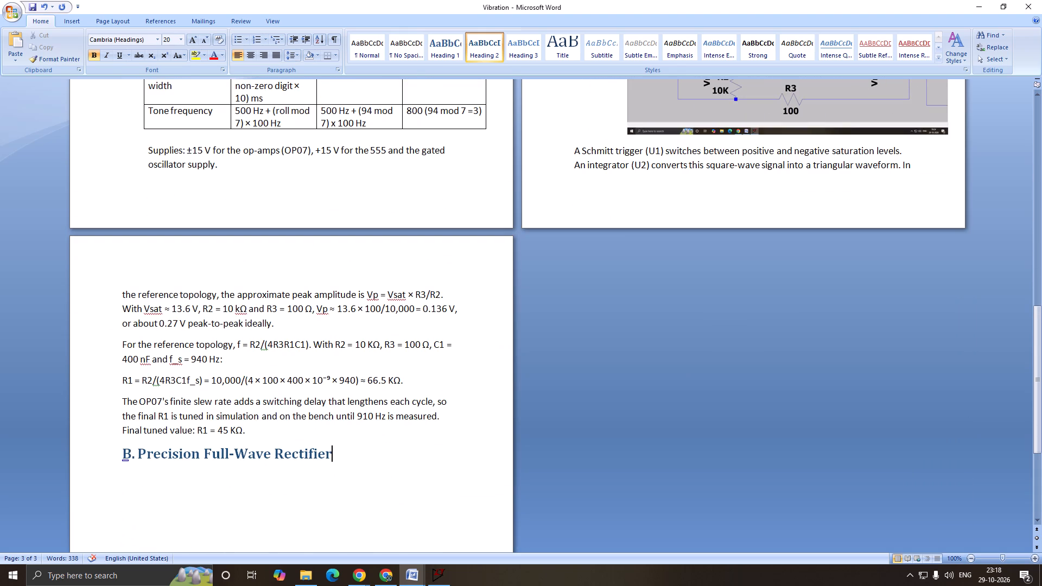
left_click(131, 455)
key("BackSpace")
key("b")
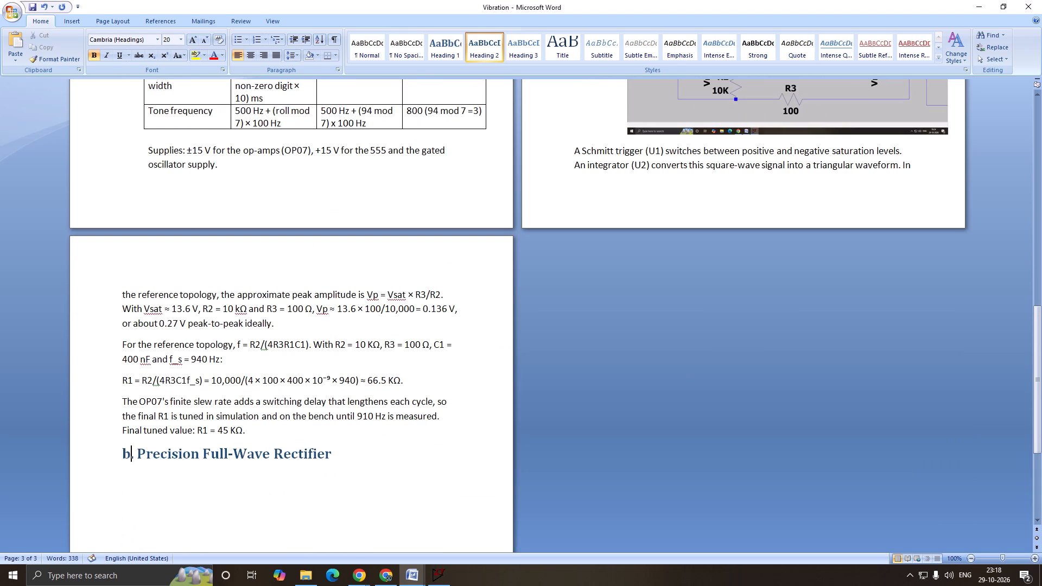
Set the Precision Full-Wave Rectifier heading to font size 18, matching the Vibration Signal Generation heading, and start a new line below it.
scroll(288, 407, "up", 11)
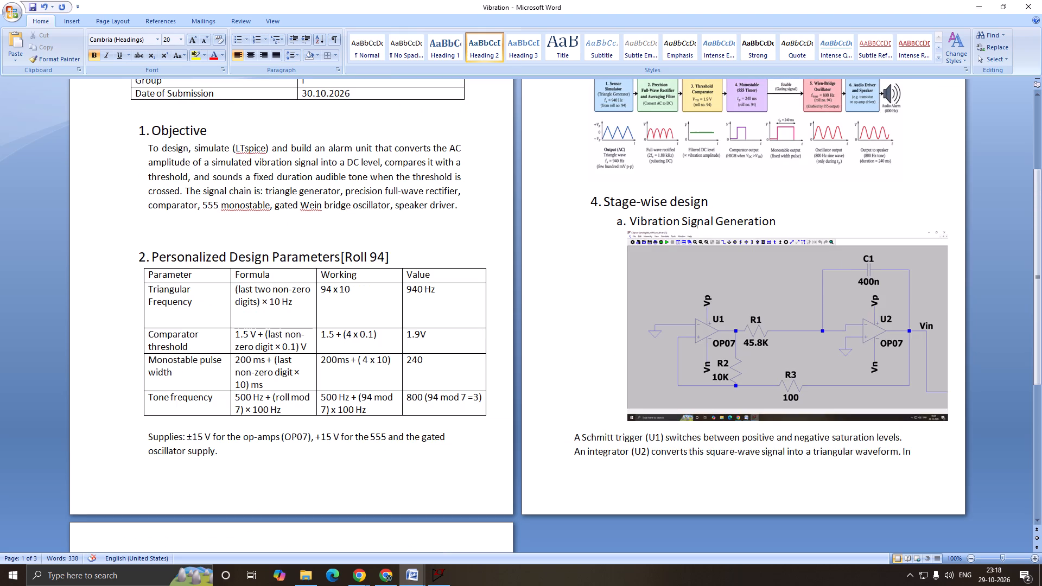
left_click(700, 222)
scroll(295, 330, "down", 12)
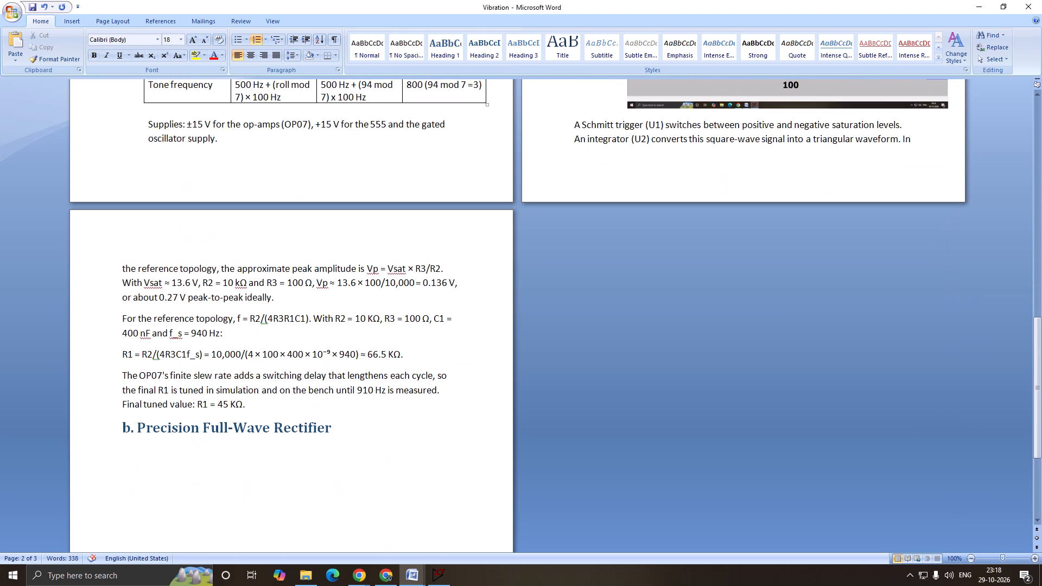
left_click(162, 424)
left_click_drag(120, 425, 372, 431)
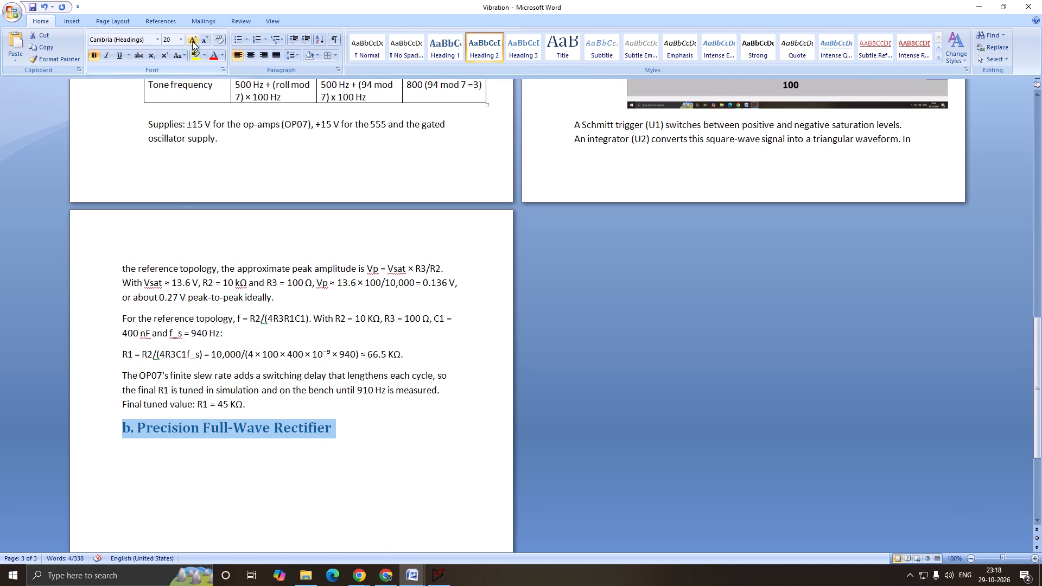
left_click(181, 39)
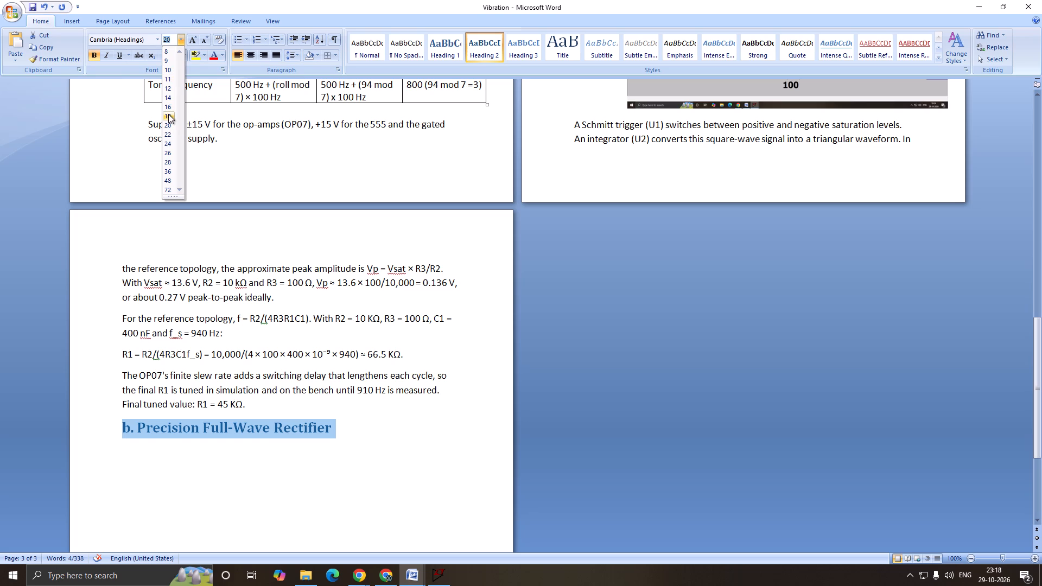
left_click(168, 114)
key("Return")
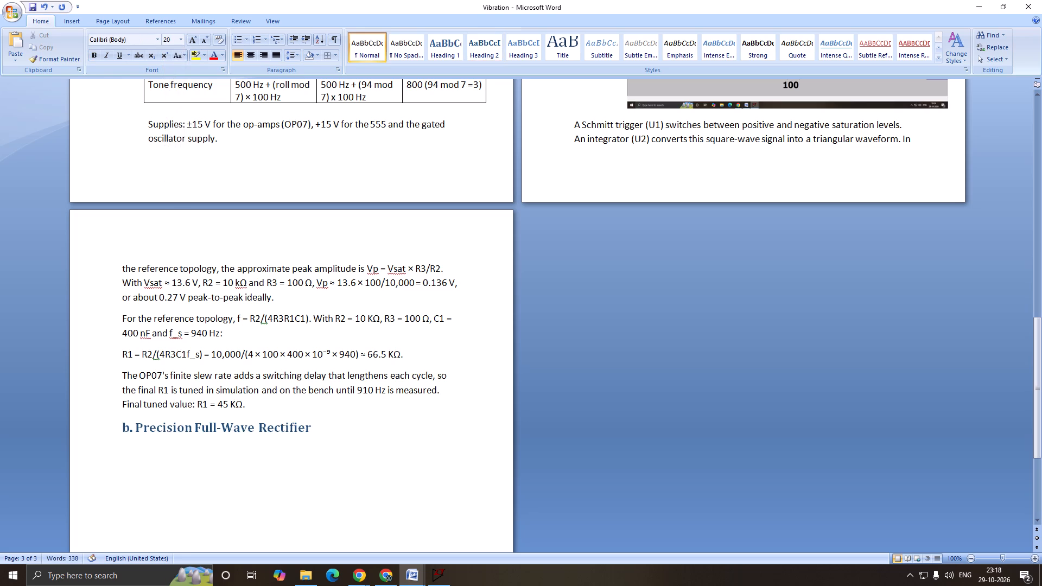
scroll(284, 444, "down", 3)
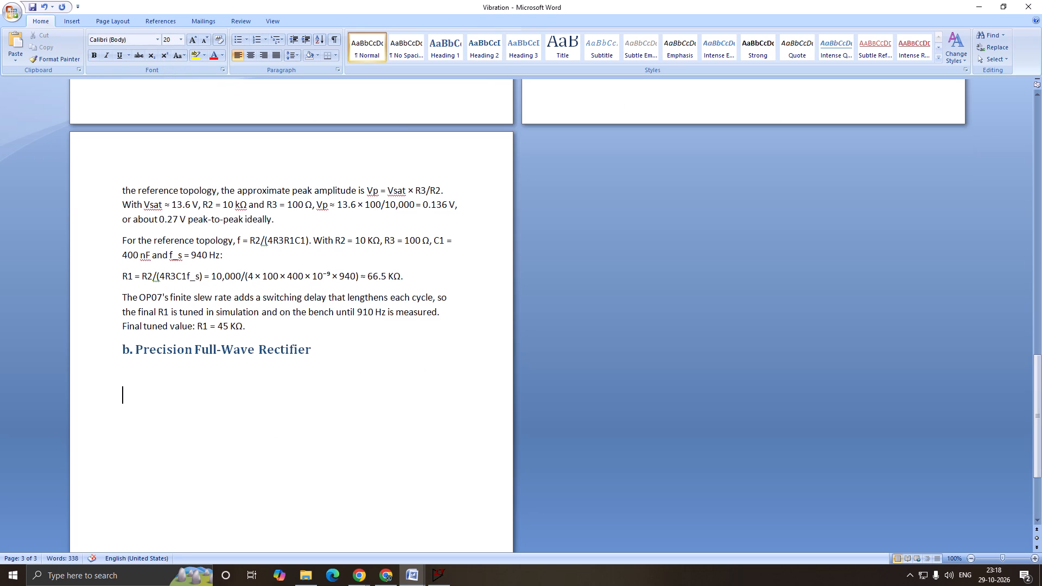
Switch to LTspice and capture a screenshot with the precision rectifier stage, from Vin and R4 through U3 and U4 to Vout, filling the view.
left_click(448, 576)
right_click_drag(521, 418, 482, 422)
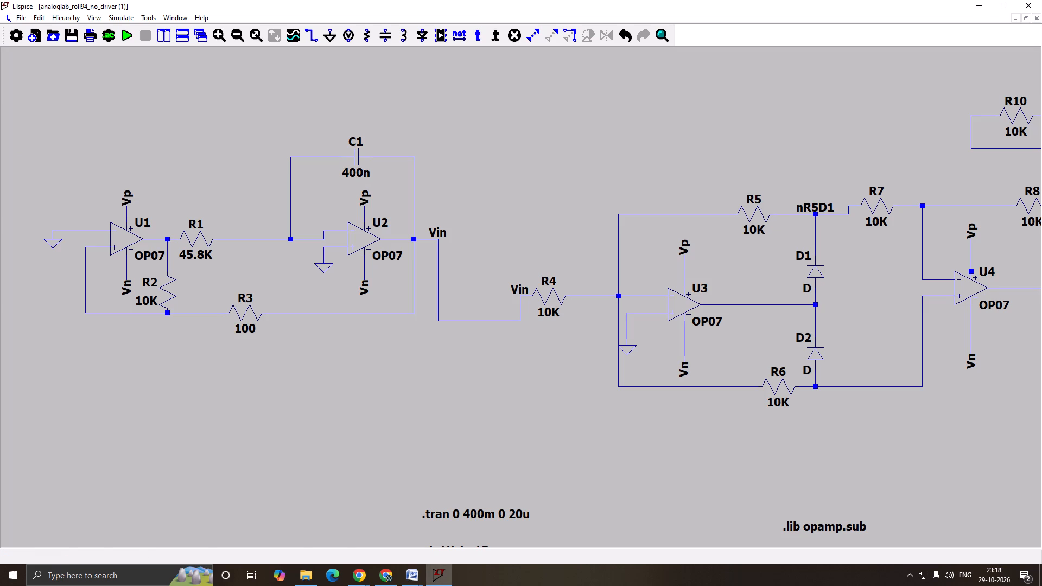
right_click_drag(482, 422, 449, 424)
left_click(528, 466)
left_click_drag(614, 463, 287, 469)
left_click_drag(132, 148, 179, 160)
right_click_drag(214, 162, 278, 164)
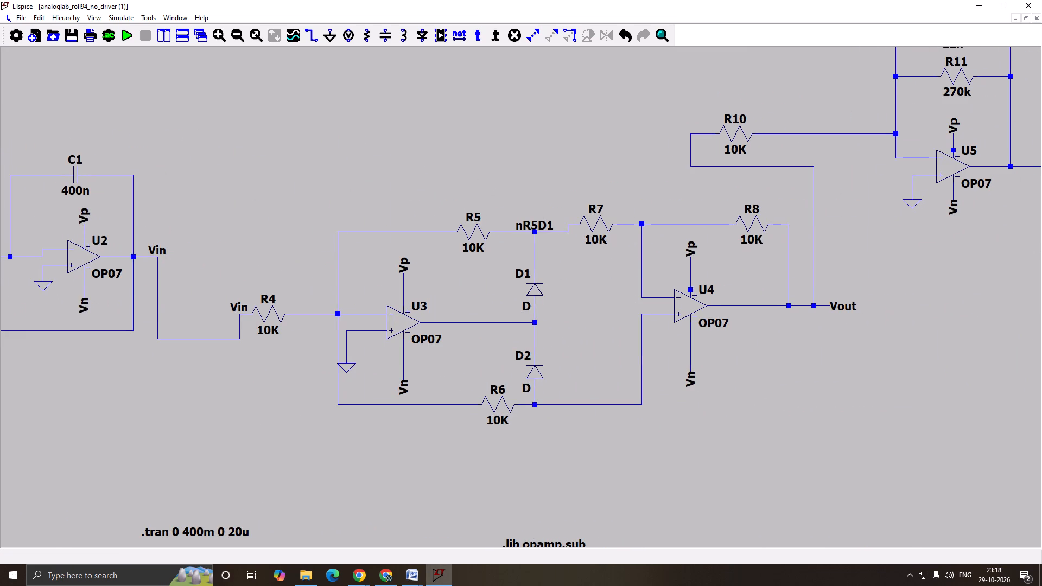
right_click_drag(278, 164, 250, 163)
left_click(202, 163)
left_click_drag(201, 154, 350, 173)
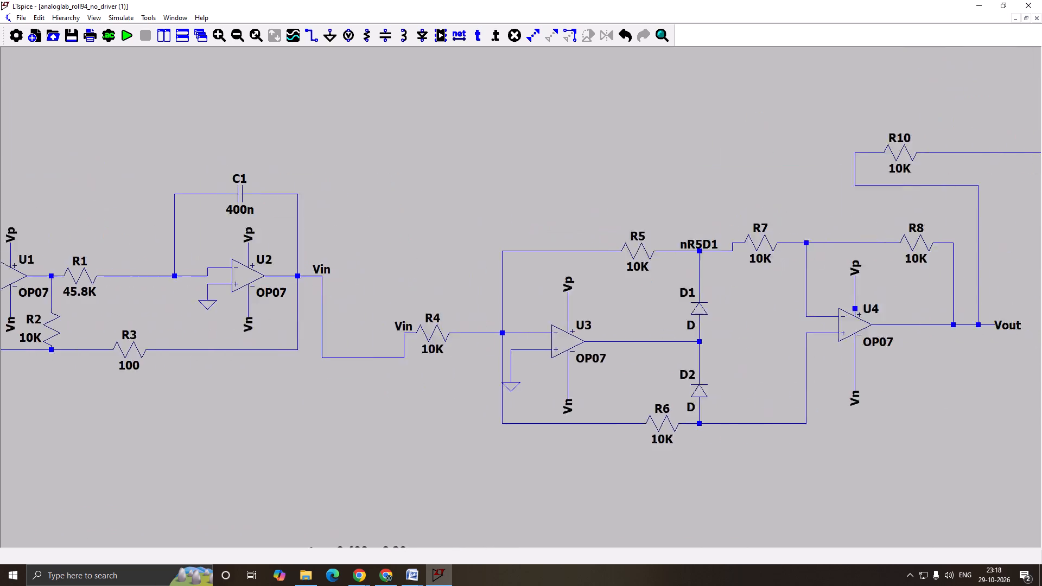
left_click_drag(350, 173, 244, 161)
left_click_drag(235, 145, 232, 156)
left_click(338, 176)
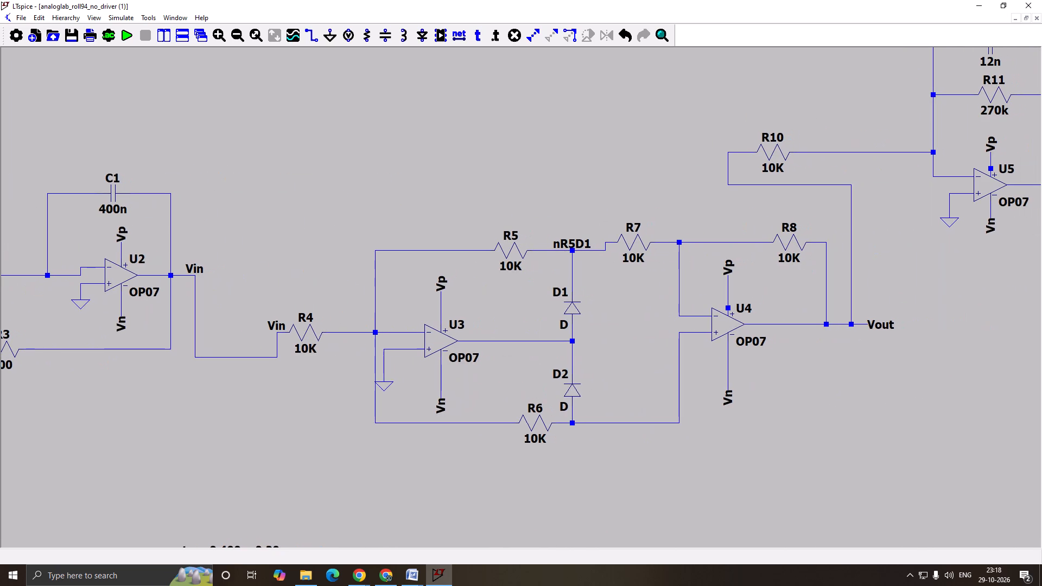
left_click(212, 38)
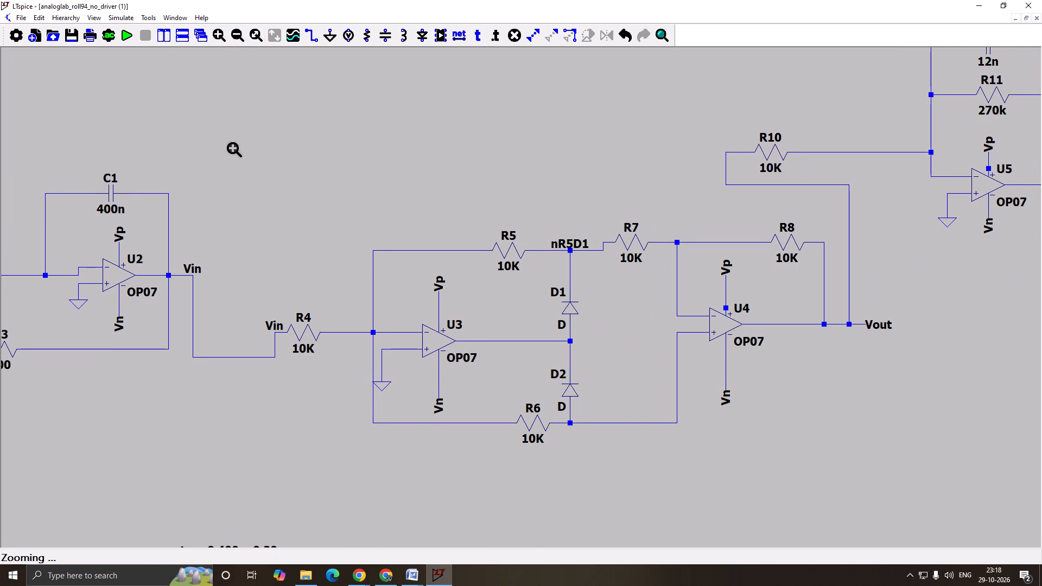
left_click_drag(237, 162, 677, 208)
left_click_drag(677, 208, 892, 454)
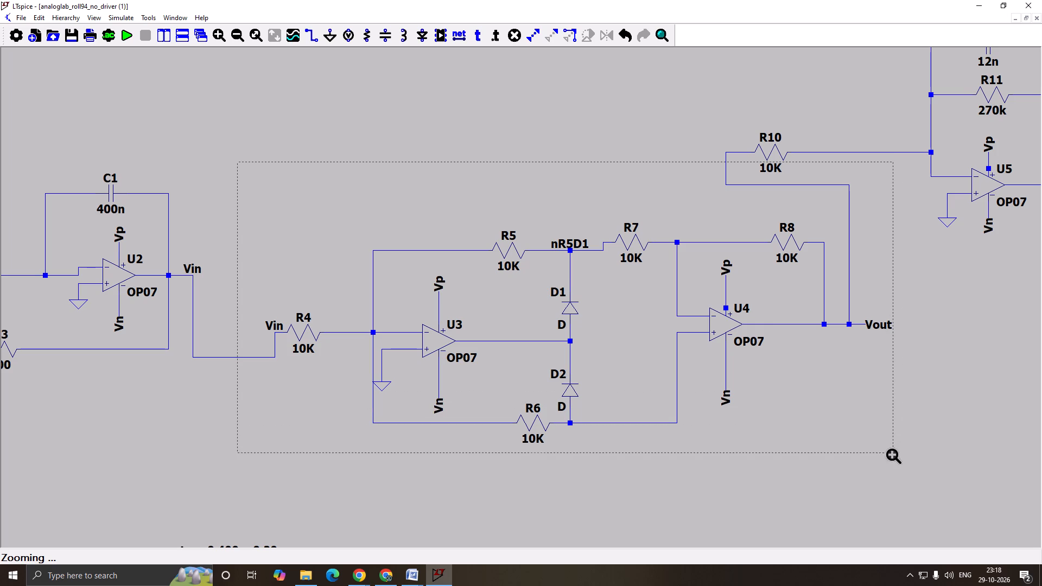
left_click_drag(892, 454, 907, 475)
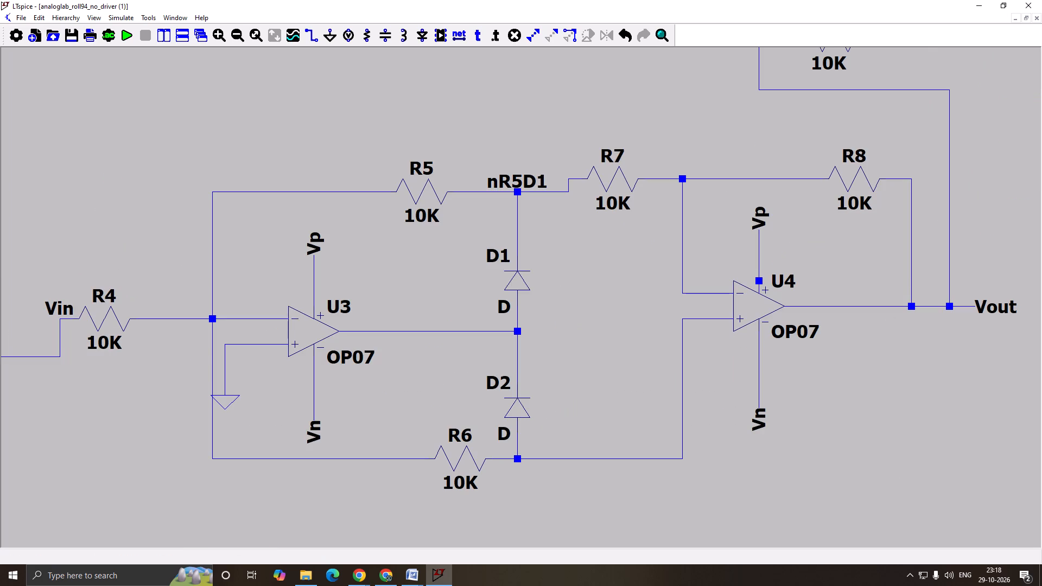
left_click_drag(25, 109, 571, 126)
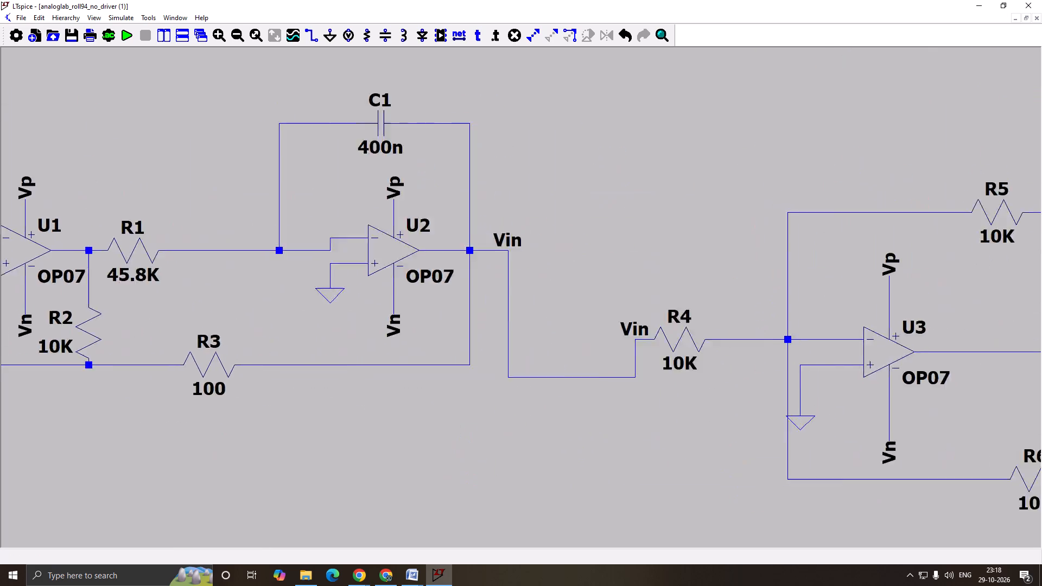
left_click_drag(571, 126, 46, 131)
right_click_drag(73, 144, 286, 149)
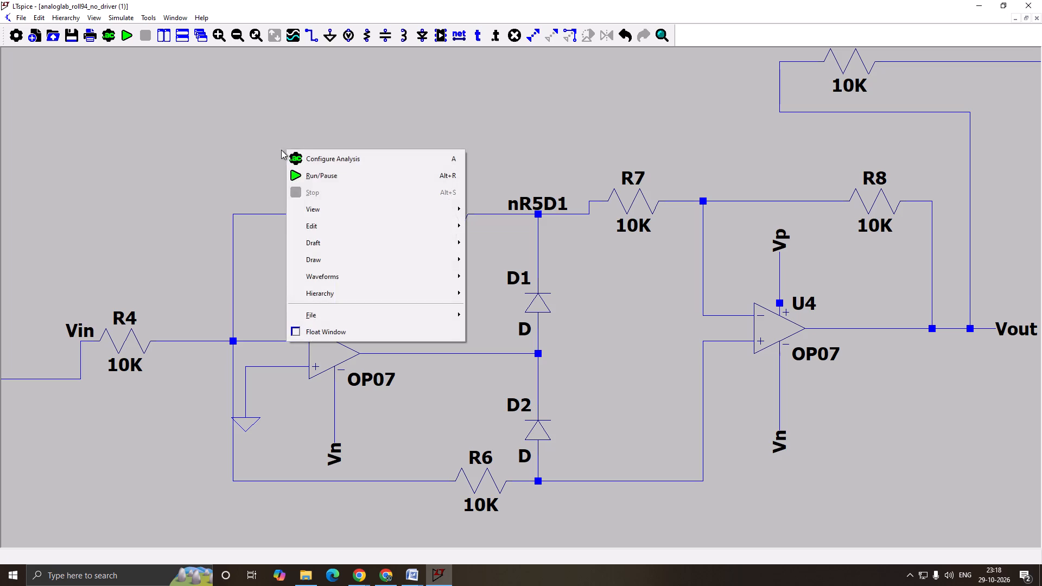
right_click(221, 135)
left_click(148, 84)
left_click_drag(169, 89, 149, 90)
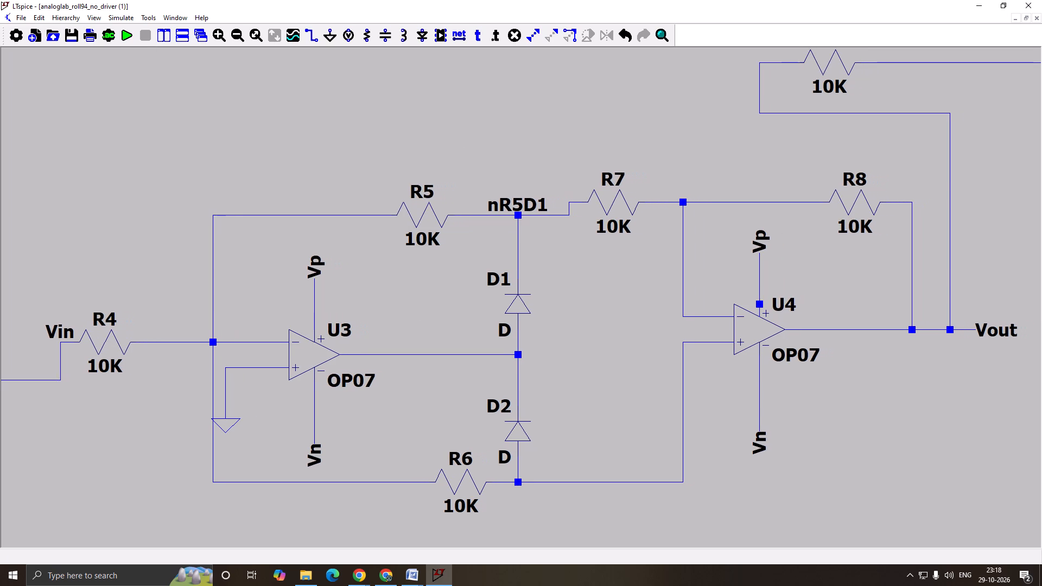
left_click_drag(149, 90, 145, 88)
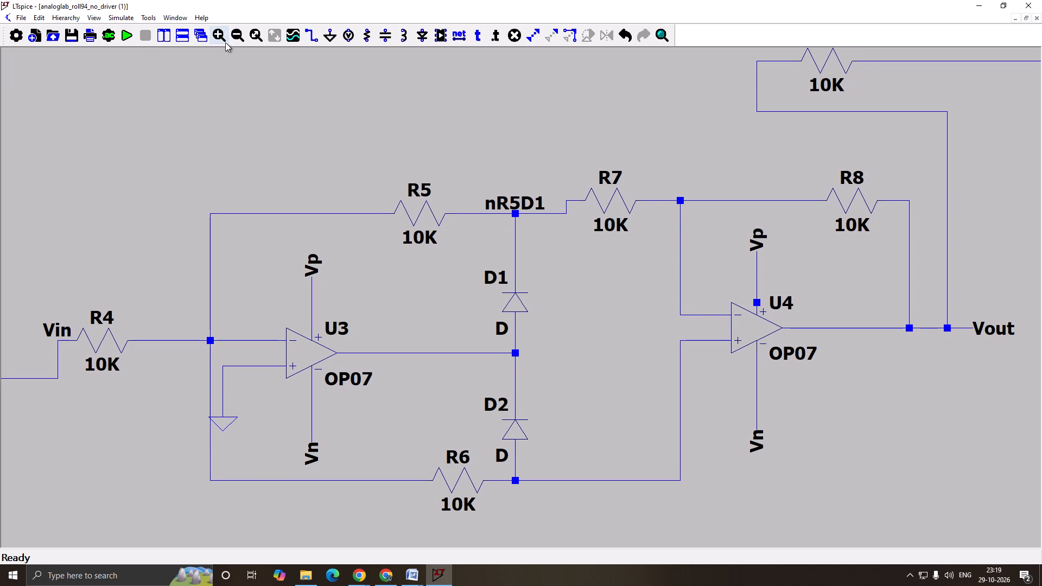
left_click(223, 42)
left_click_drag(16, 124, 645, 124)
left_click_drag(645, 124, 1013, 498)
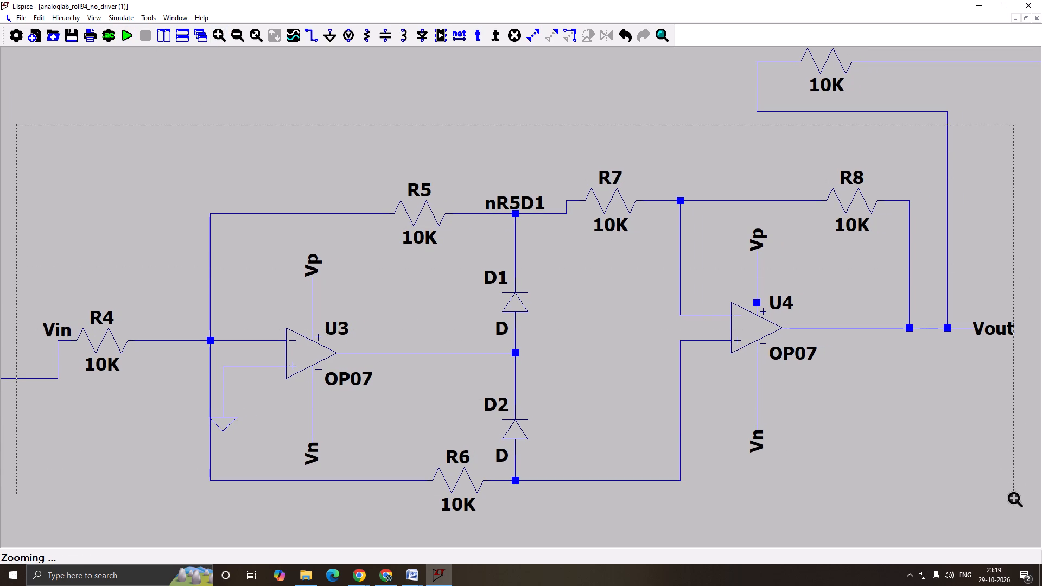
left_click_drag(1013, 498, 1015, 536)
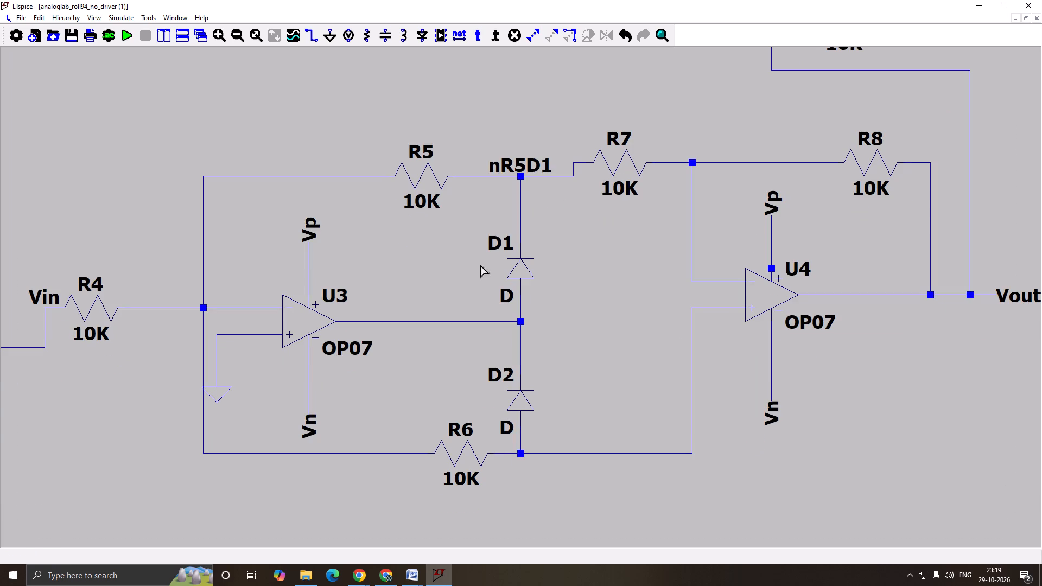
left_click_drag(9, 97, 232, 128)
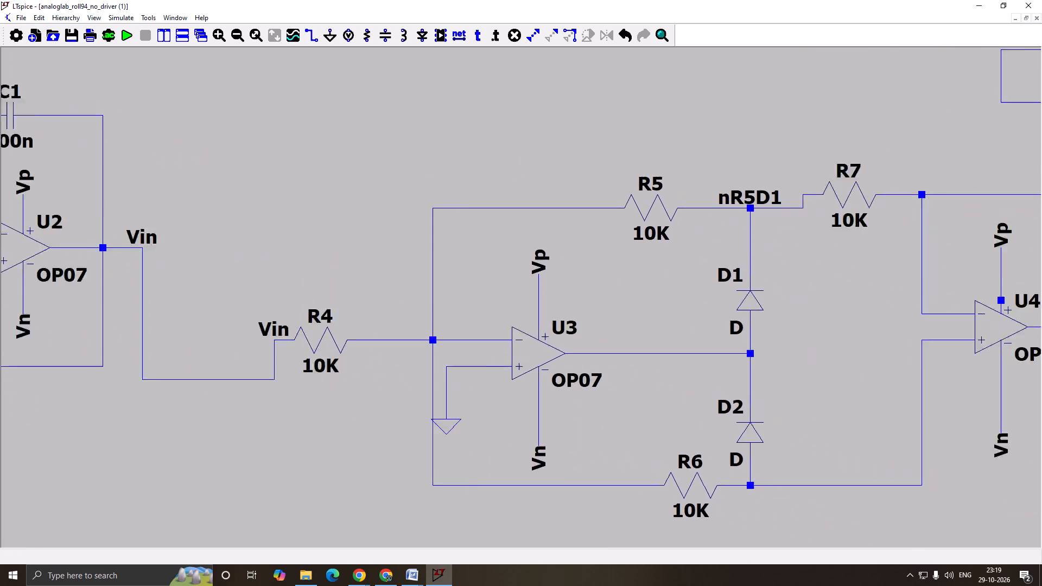
left_click_drag(232, 128, 0, 90)
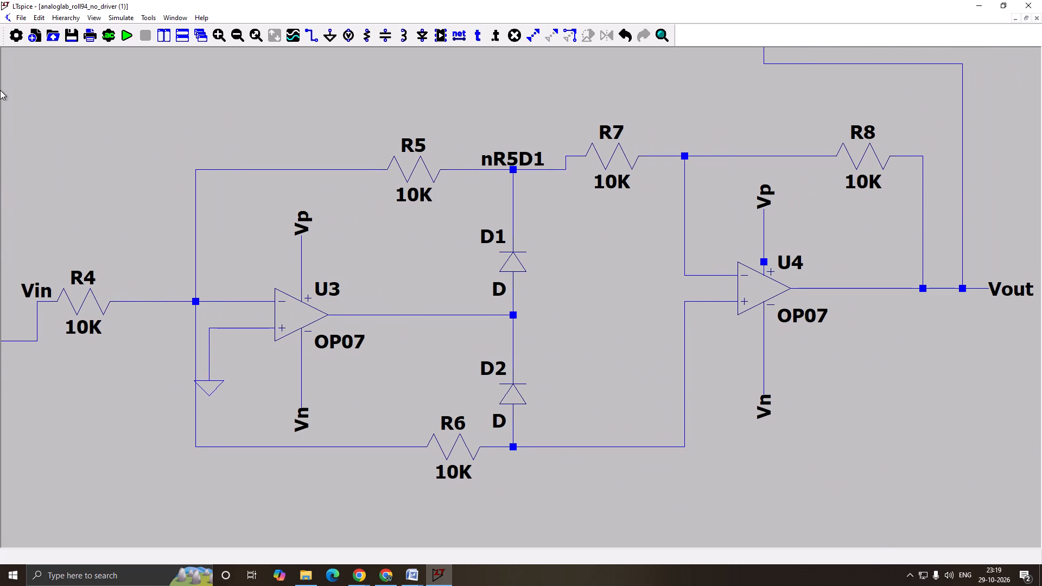
left_click_drag(0, 90, 0, 81)
key("ctrl+Print")
Return to the Vibration document in Word and paste the captured schematic below the Precision Full-Wave Rectifier heading.
key("alt+Tab")
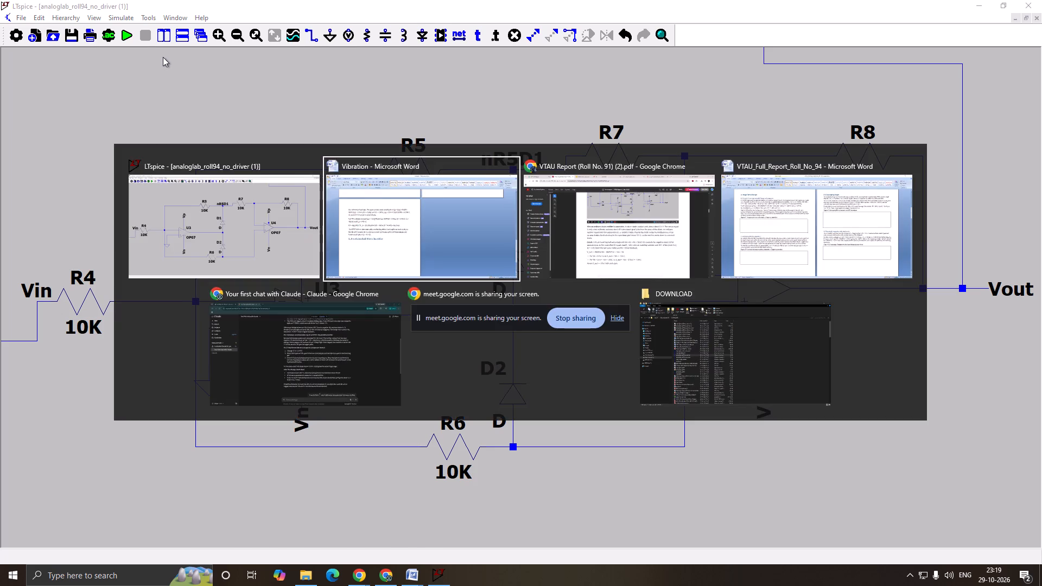
key("ctrl+v")
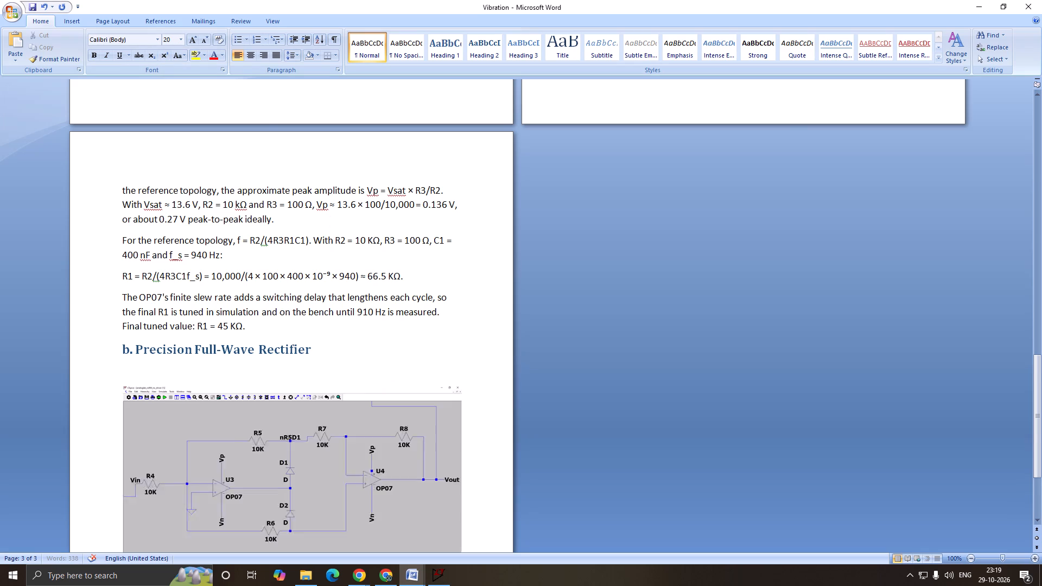
scroll(504, 424, "down", 5)
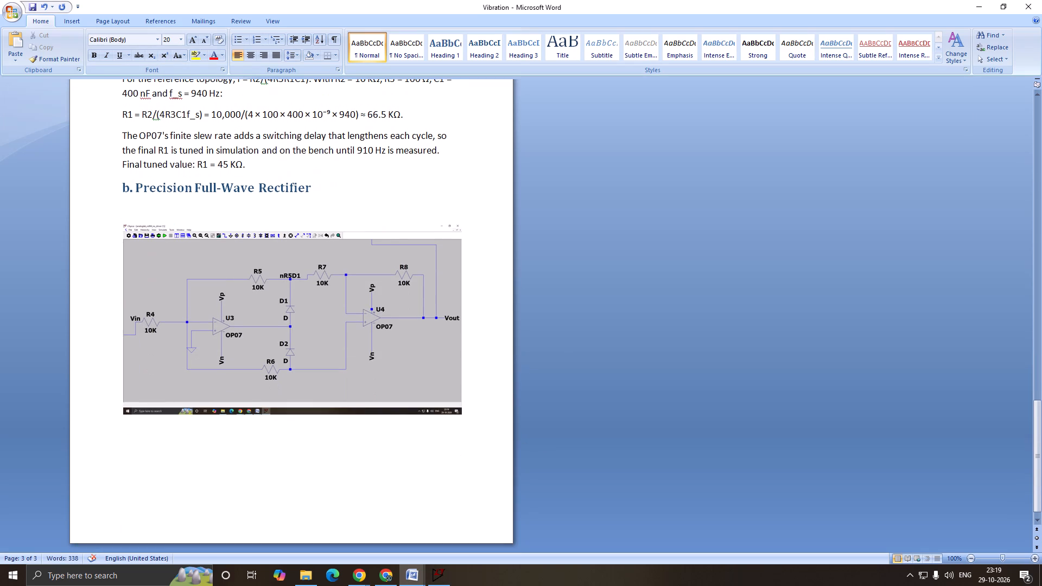
scroll(614, 357, "down", 3)
left_click(269, 467)
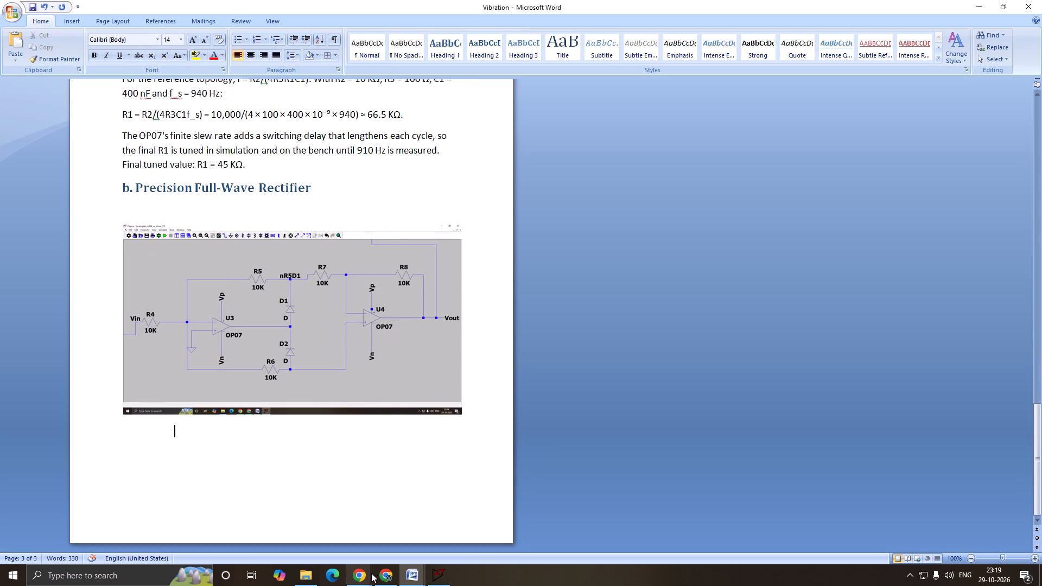
left_click(355, 577)
left_click(327, 558)
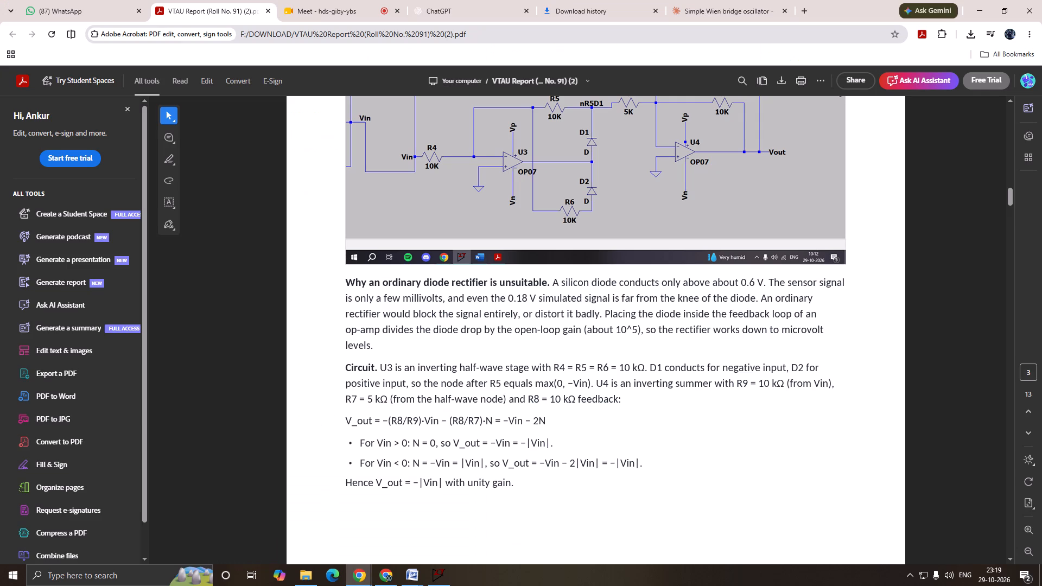
left_click_drag(343, 283, 378, 354)
right_click(375, 292)
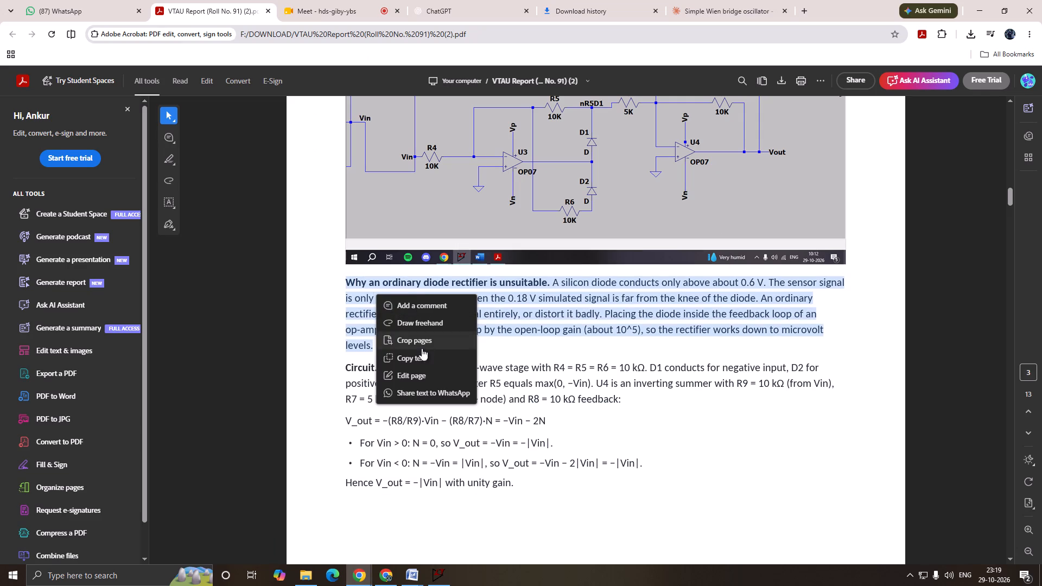
left_click(422, 360)
key("alt+Tab")
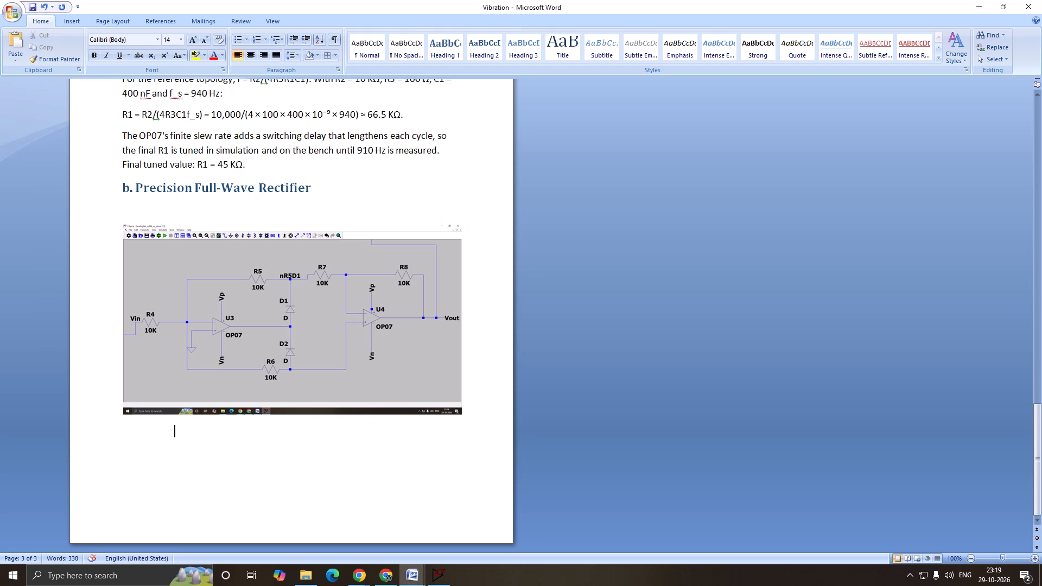
left_click(149, 435)
key("ctrl+v")
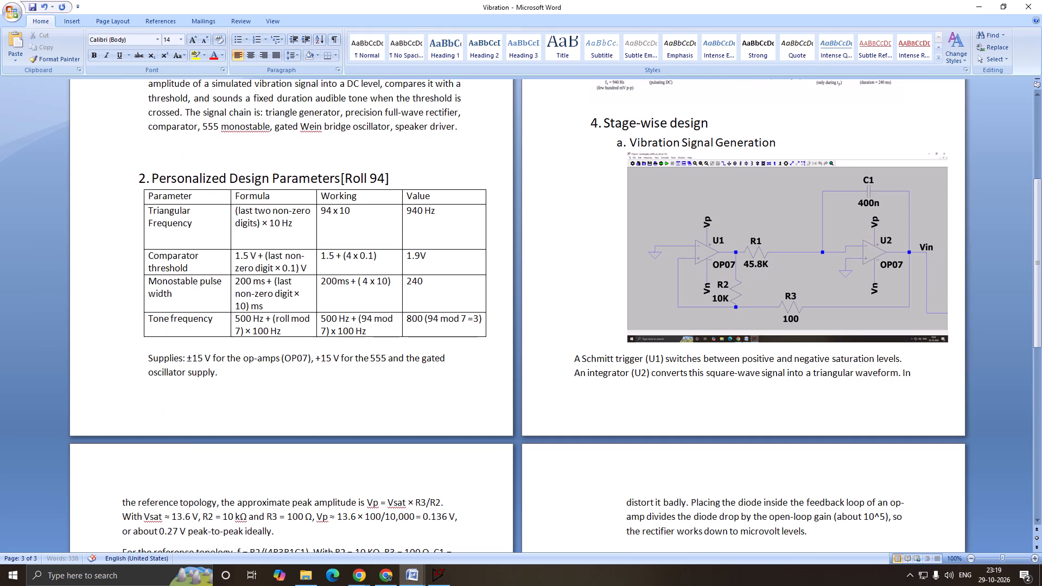
Remove the left indent of the pasted diode rectifier paragraph so it aligns with the body text.
scroll(424, 425, "down", 3)
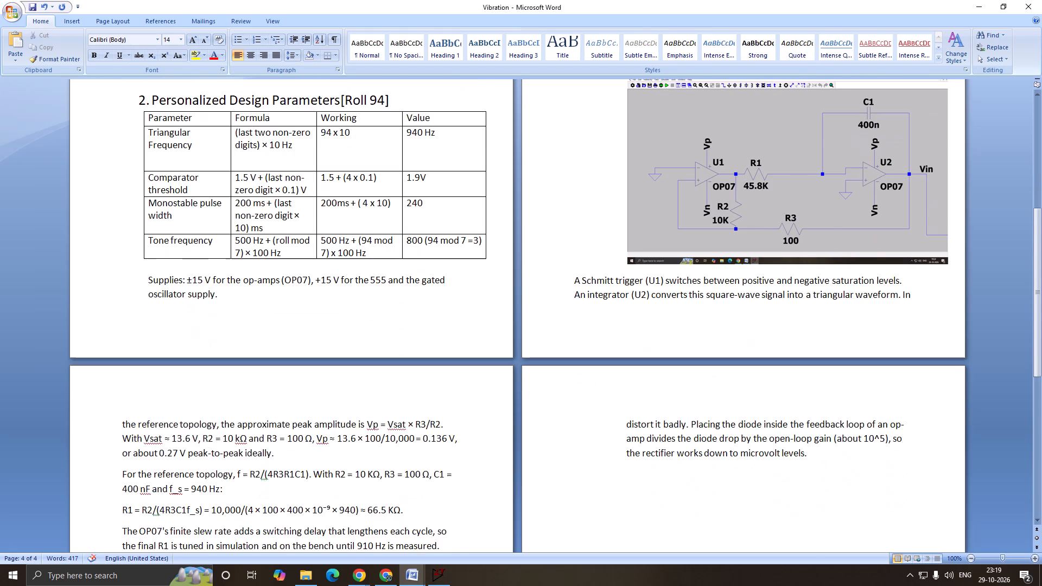
scroll(424, 425, "down", 17)
scroll(434, 417, "up", 2)
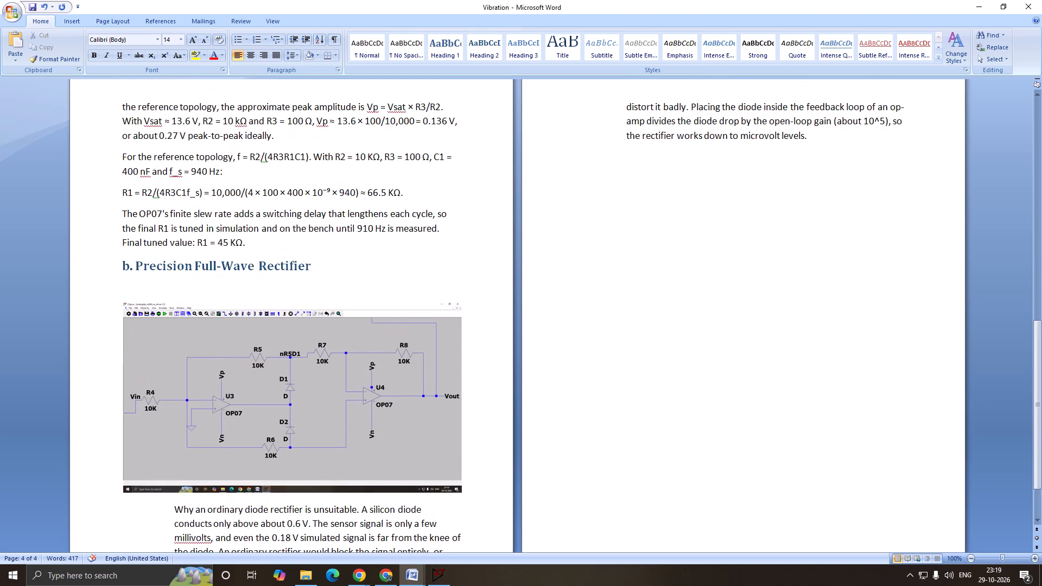
scroll(434, 417, "up", 6)
scroll(437, 417, "down", 10)
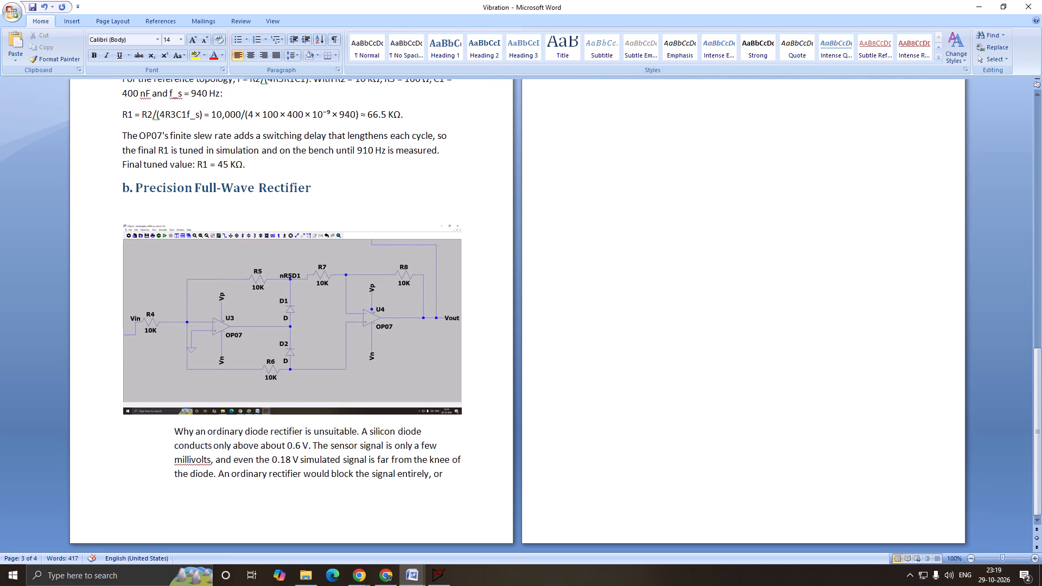
left_click(170, 429)
key("BackSpace")
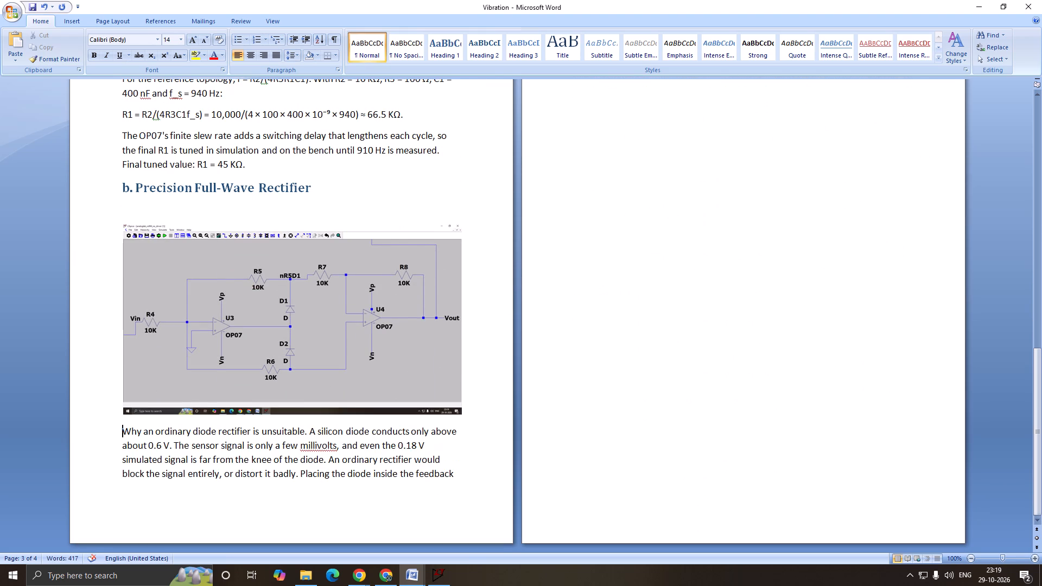
Split the flagged word "millivolts" into "milli volts" in the paragraph below the rectifier schematic.
scroll(740, 270, "up", 4)
scroll(574, 148, "up", 3)
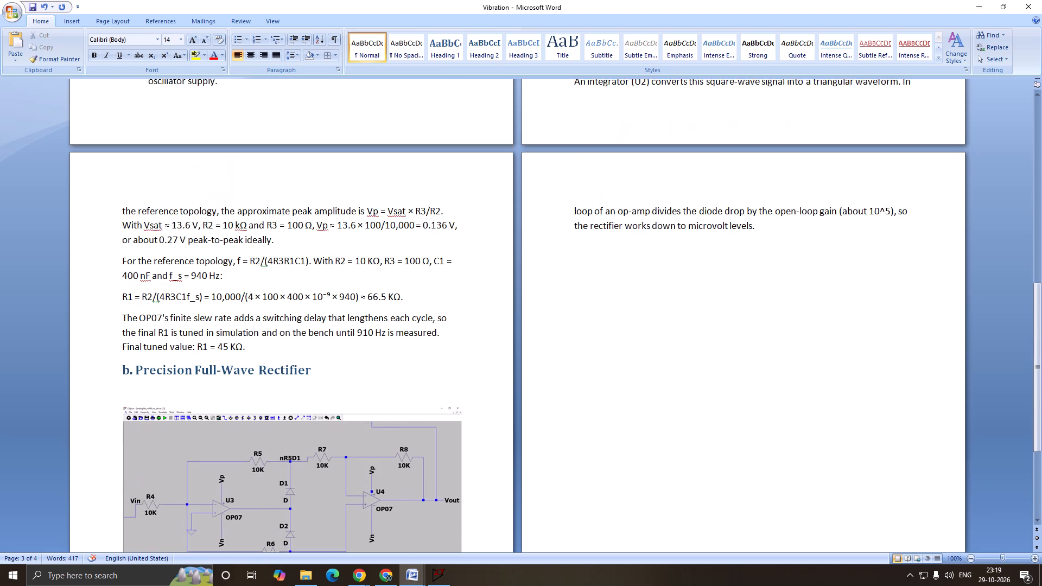
scroll(597, 200, "down", 10)
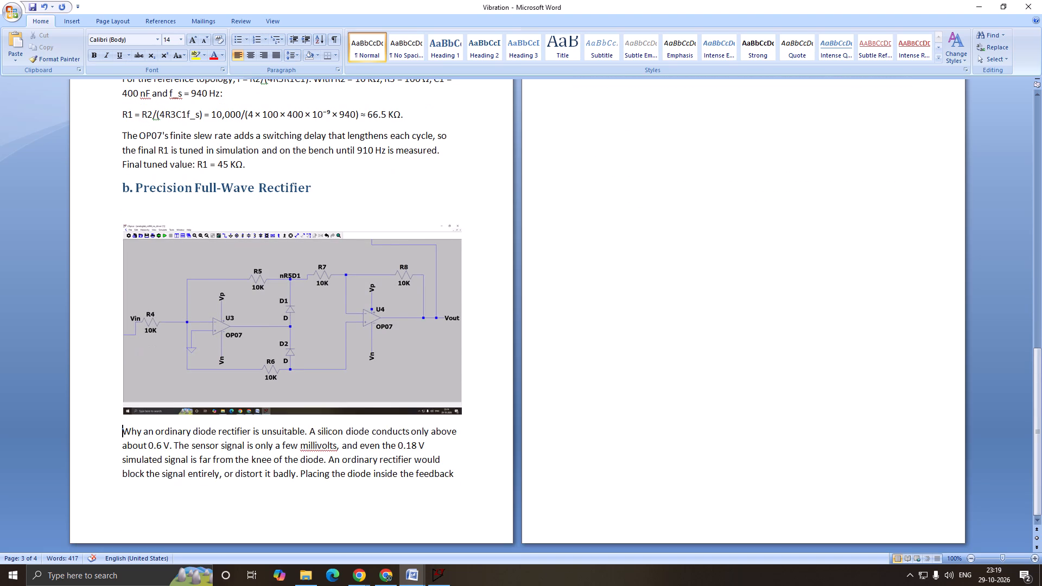
left_click(315, 448)
key("Right")
key("space")
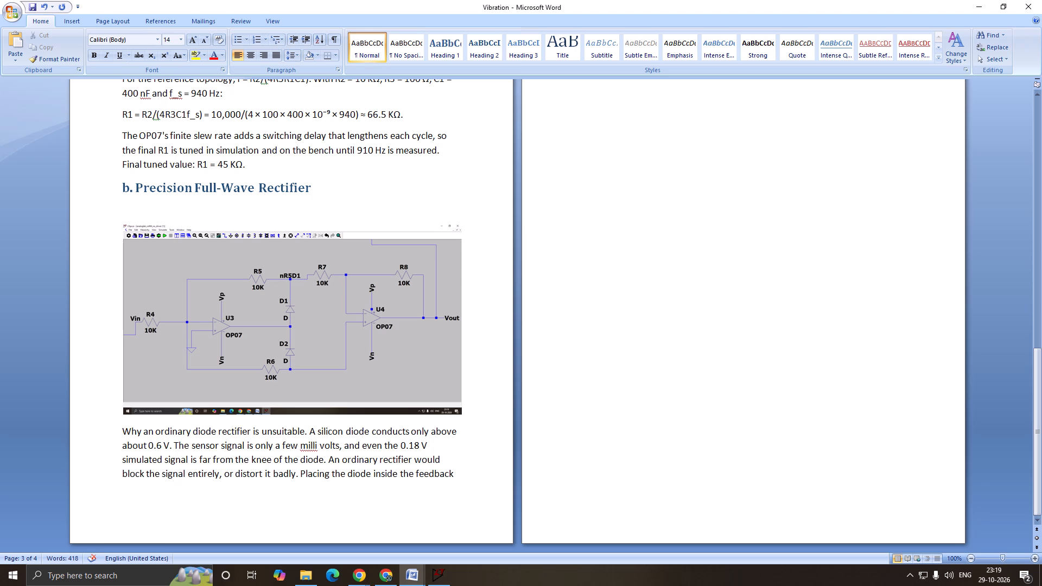
Rejoin "milli volts" as "millivolts" in the paragraph below the rectifier schematic and add a space after the word.
left_click(306, 445)
right_click(309, 443)
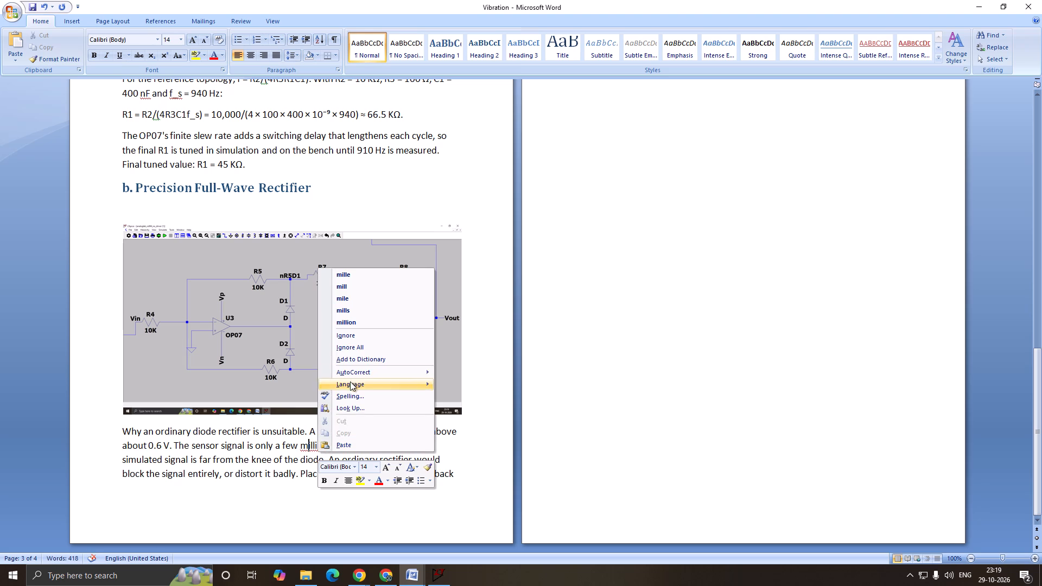
left_click(709, 359)
key("Right")
key("Right")
key("Right")
key("Right")
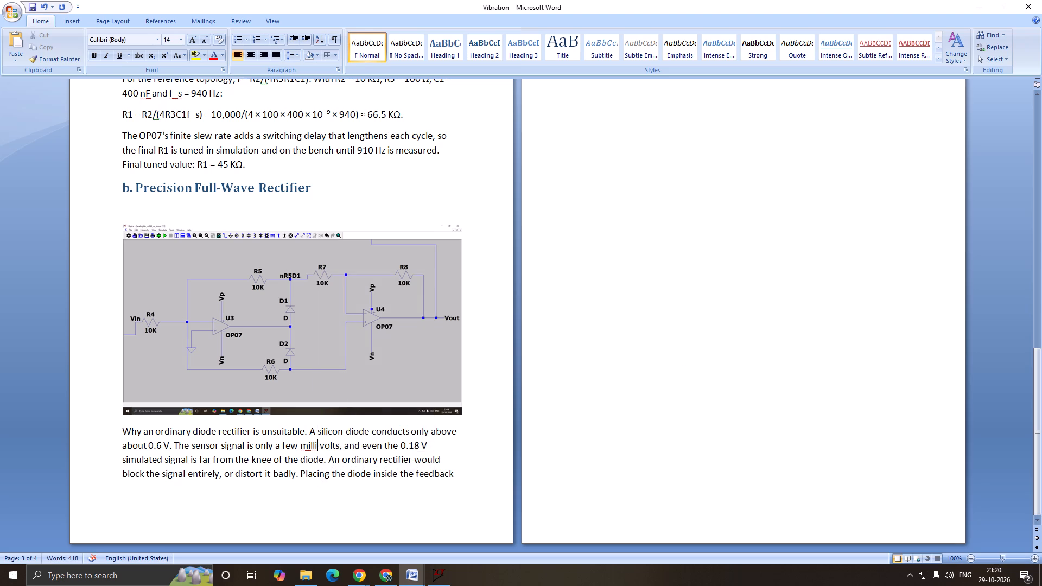
key("Right")
key("BackSpace")
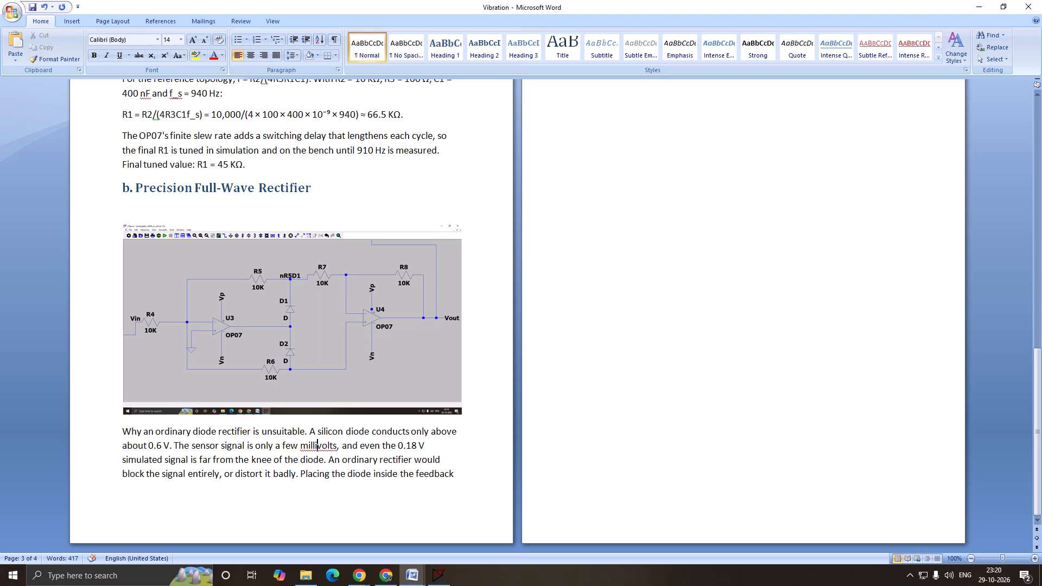
left_click(336, 445)
key("space")
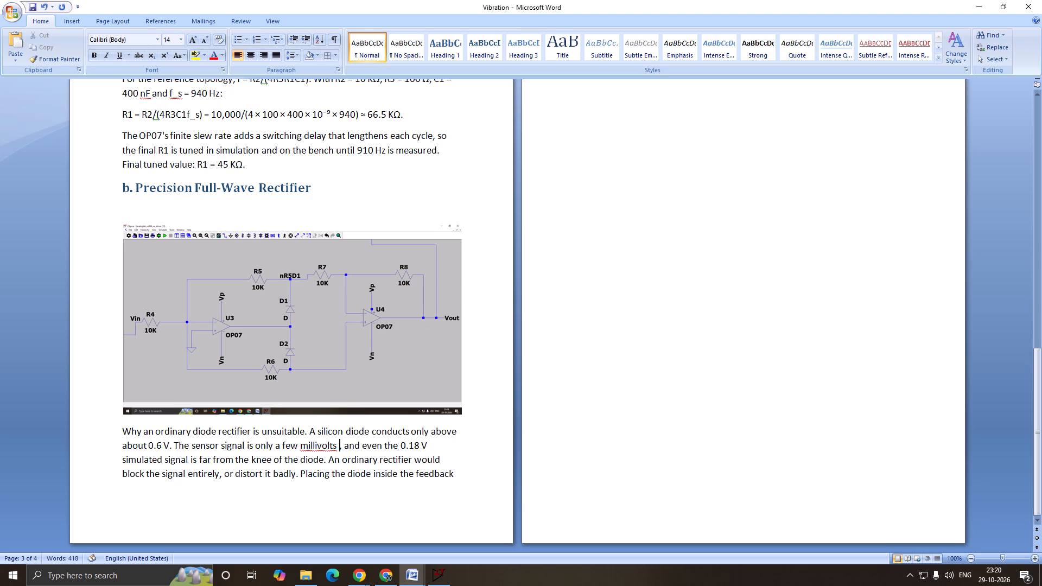
Switch to the VTAU_Full_Report_Roll_No_94 document and review its 4.2 Precision Full-Wave Rectifier section for reusable text.
scroll(664, 344, "up", 2)
scroll(715, 356, "up", 4)
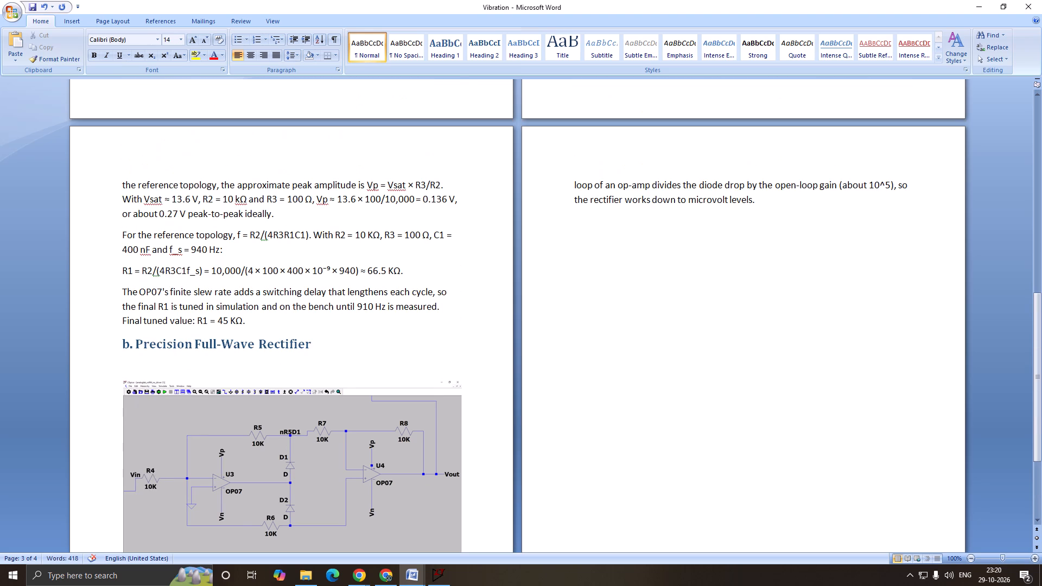
left_click(785, 201)
key("alt+Tab")
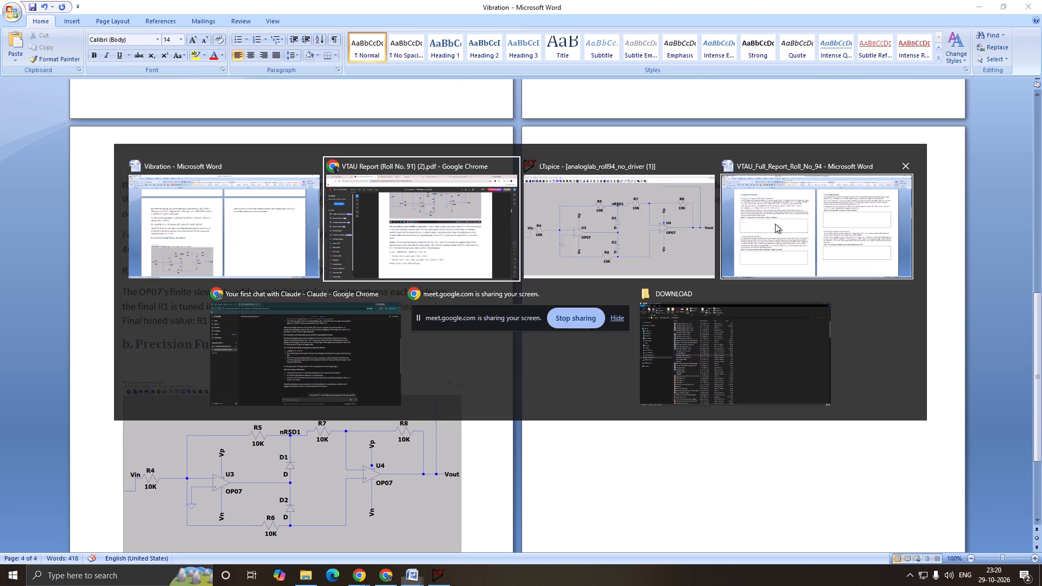
key("alt+Tab")
key("alt+Tab")
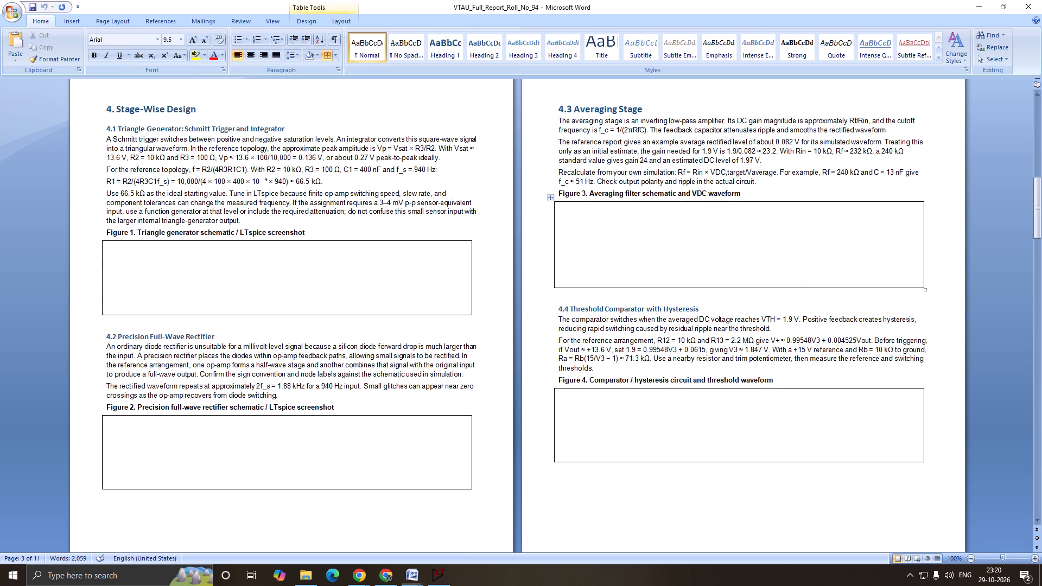
scroll(218, 418, "up", 2)
scroll(219, 416, "down", 2)
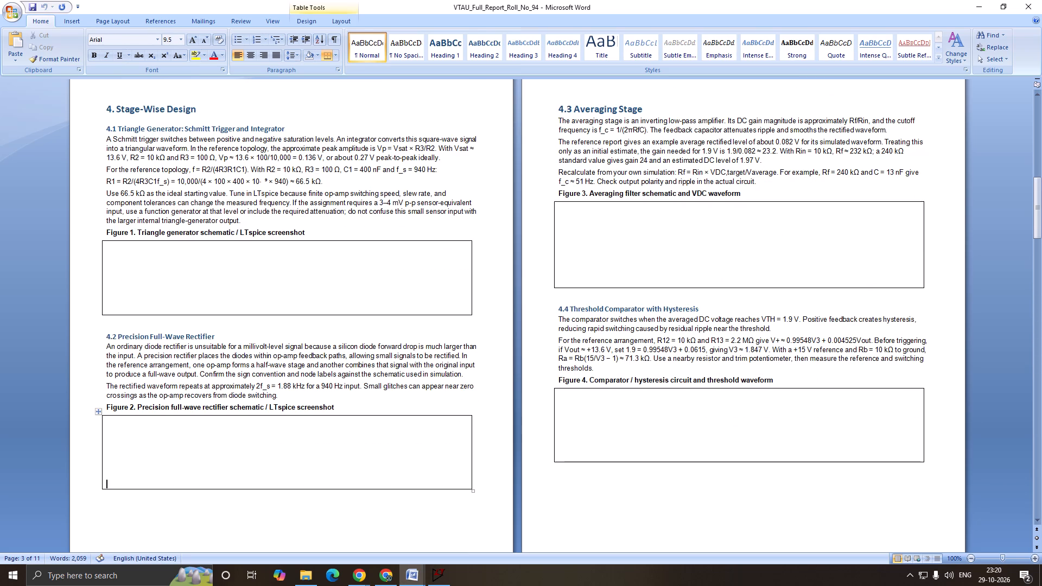
scroll(190, 354, "down", 2)
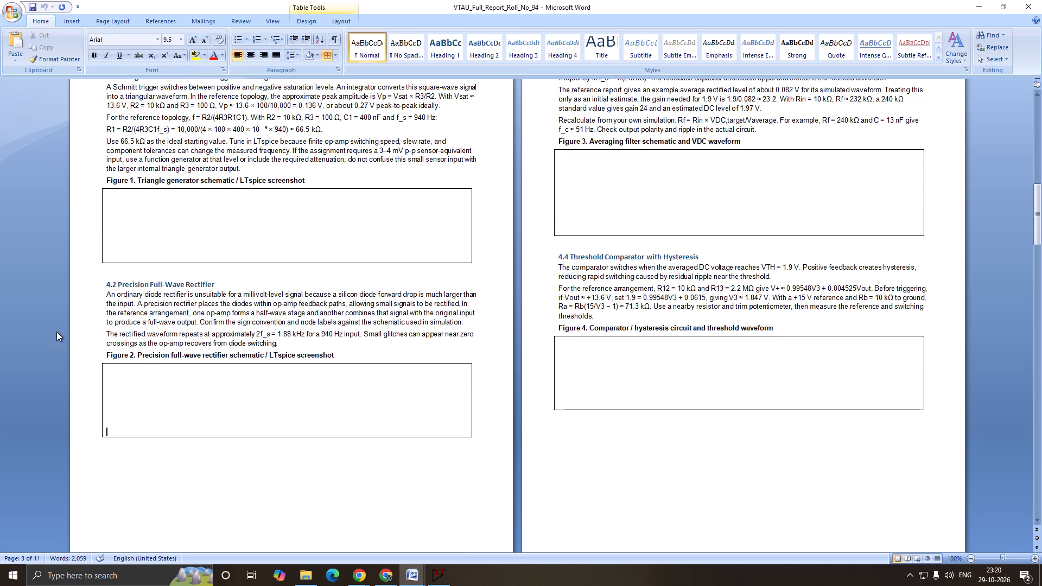
key("alt+Tab")
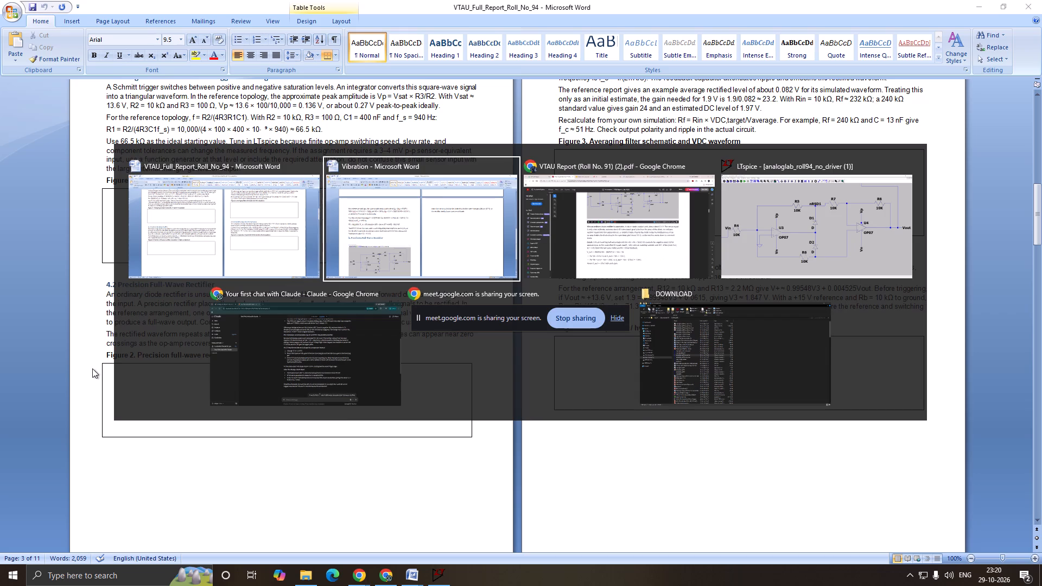
key("alt+Tab")
scroll(348, 457, "down", 2)
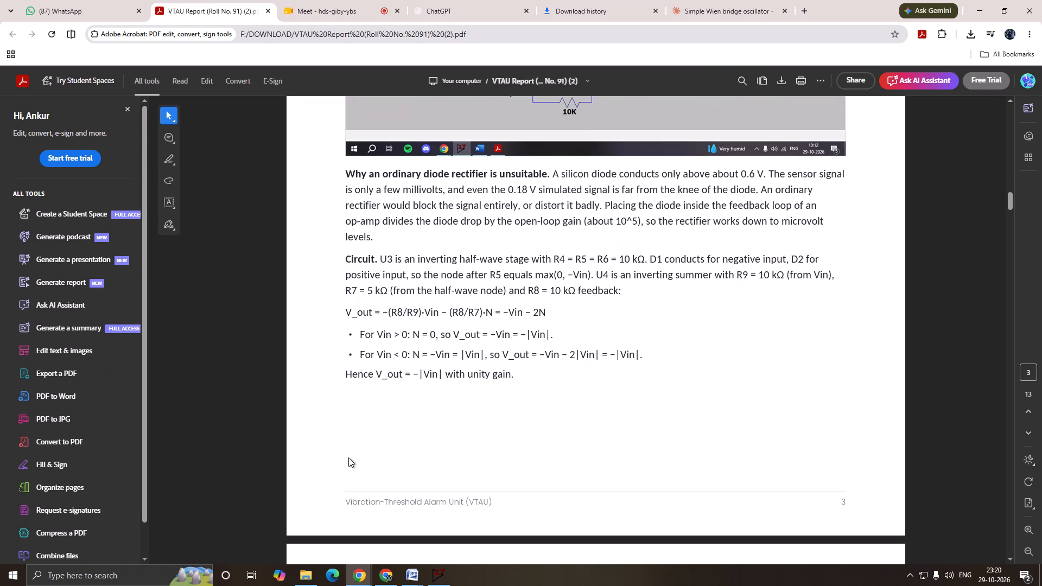
scroll(460, 435, "down", 5)
scroll(460, 435, "up", 3)
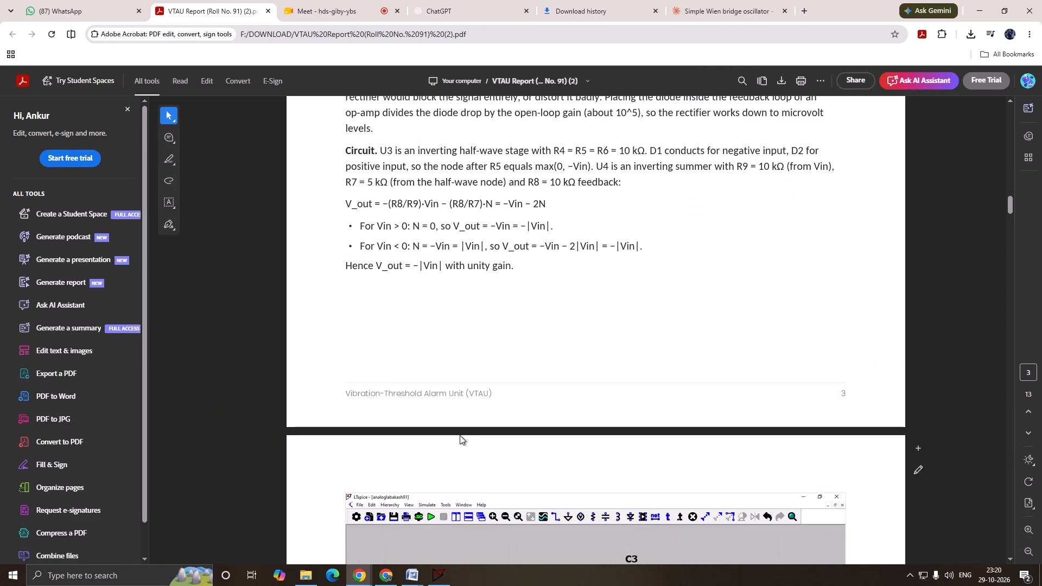
scroll(460, 435, "up", 1)
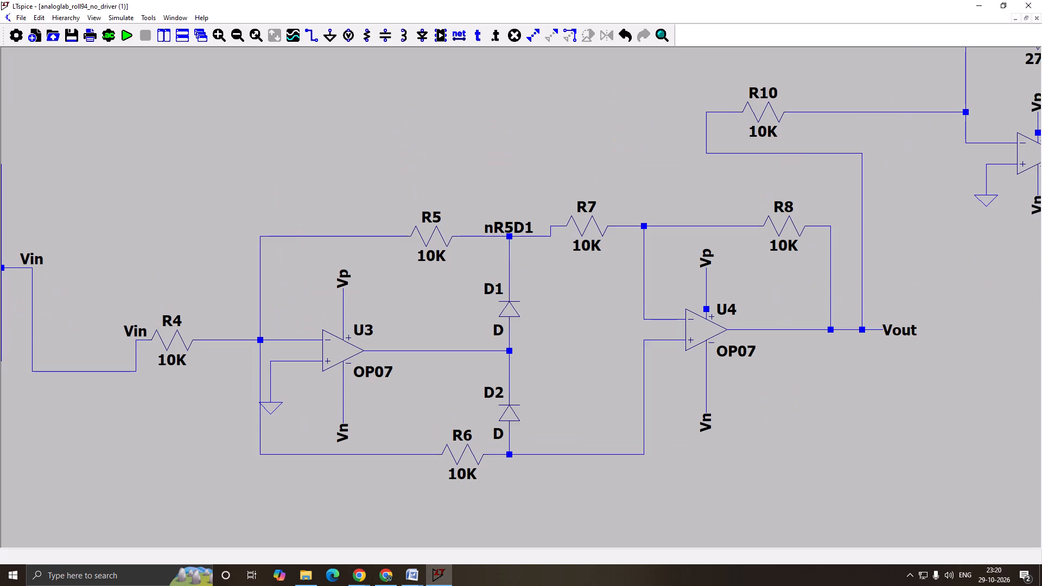
left_click_drag(622, 528, 585, 472)
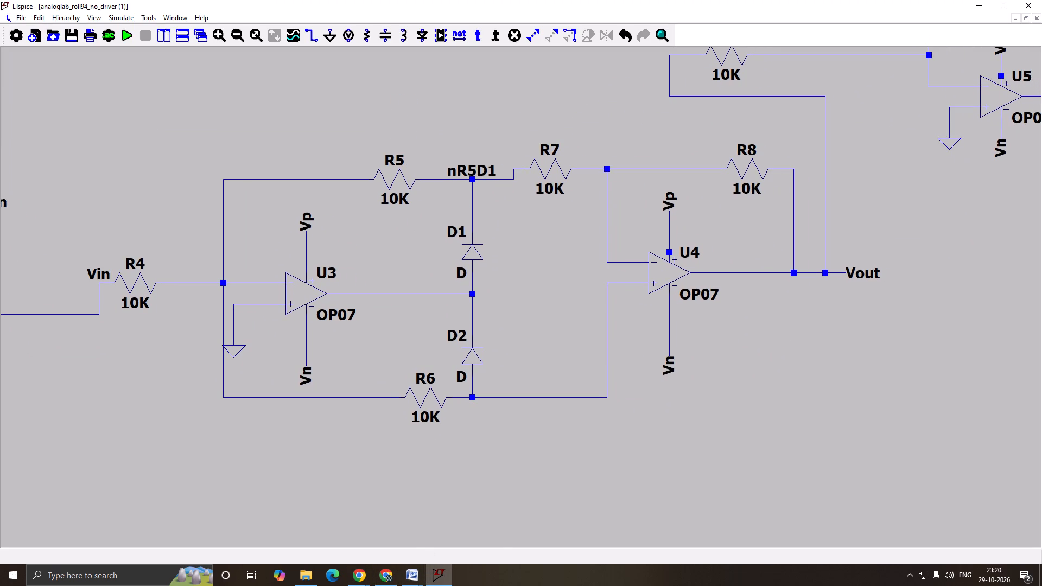
Copy the "The rectified waveform repeats at approximately" paragraph from section 4.2 of the VTAU_Full_Report_Roll_No_94 document in Word.
left_click(412, 570)
left_click(356, 533)
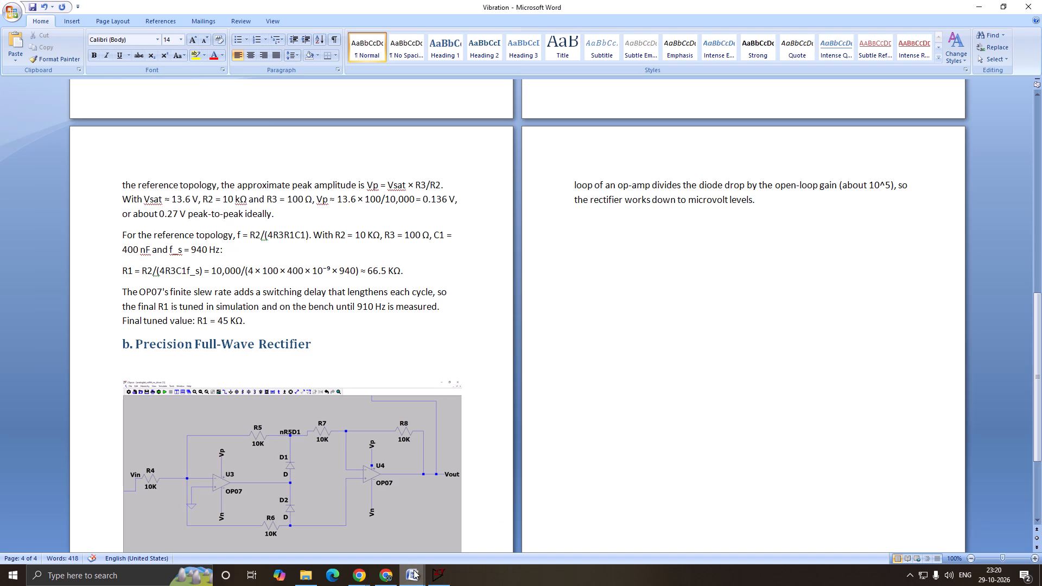
left_click(411, 572)
left_click(361, 544)
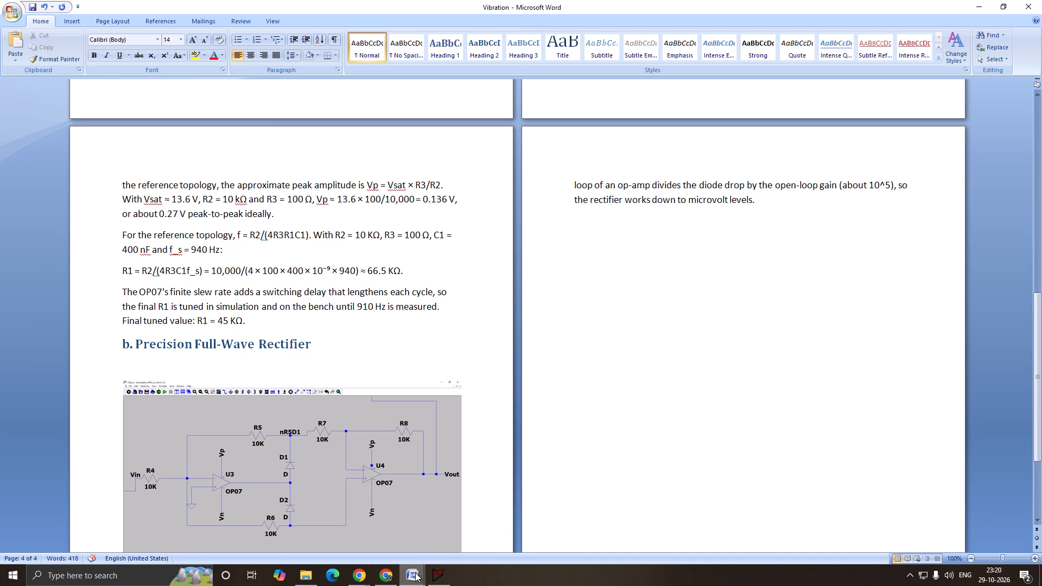
left_click(414, 574)
left_click(437, 547)
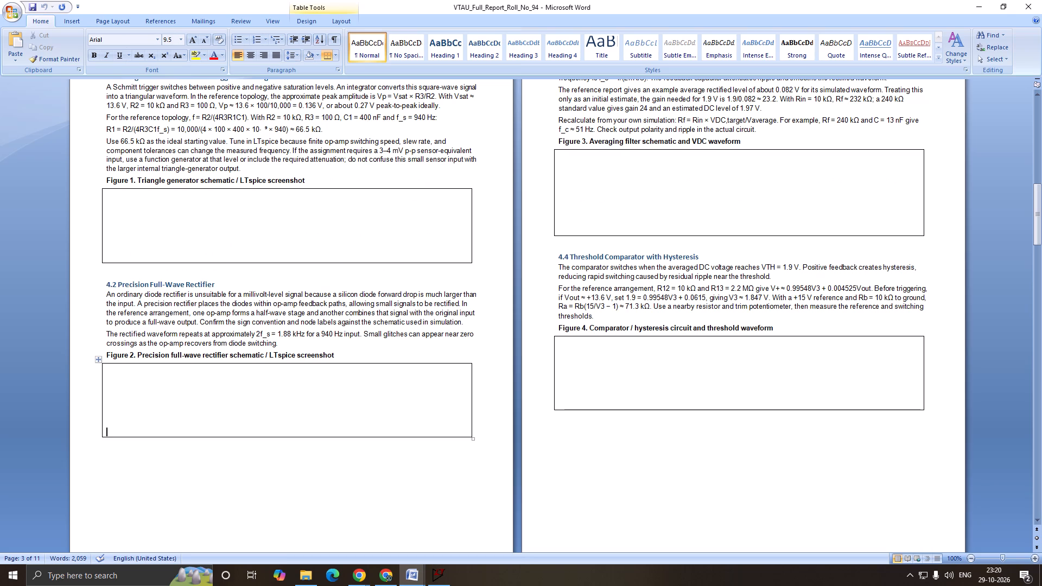
scroll(198, 375, "up", 3)
scroll(198, 375, "down", 2)
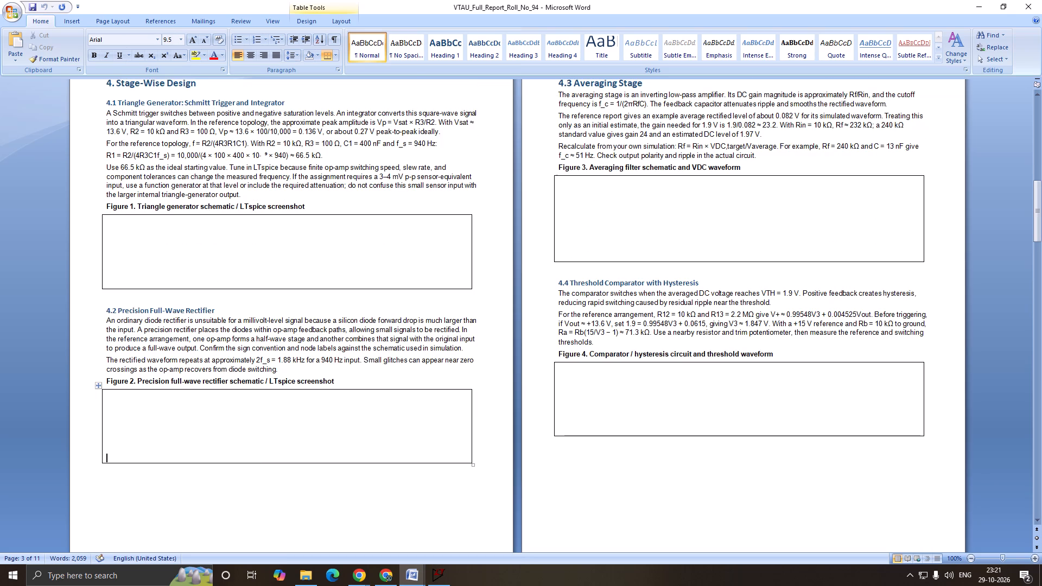
left_click_drag(103, 357, 194, 367)
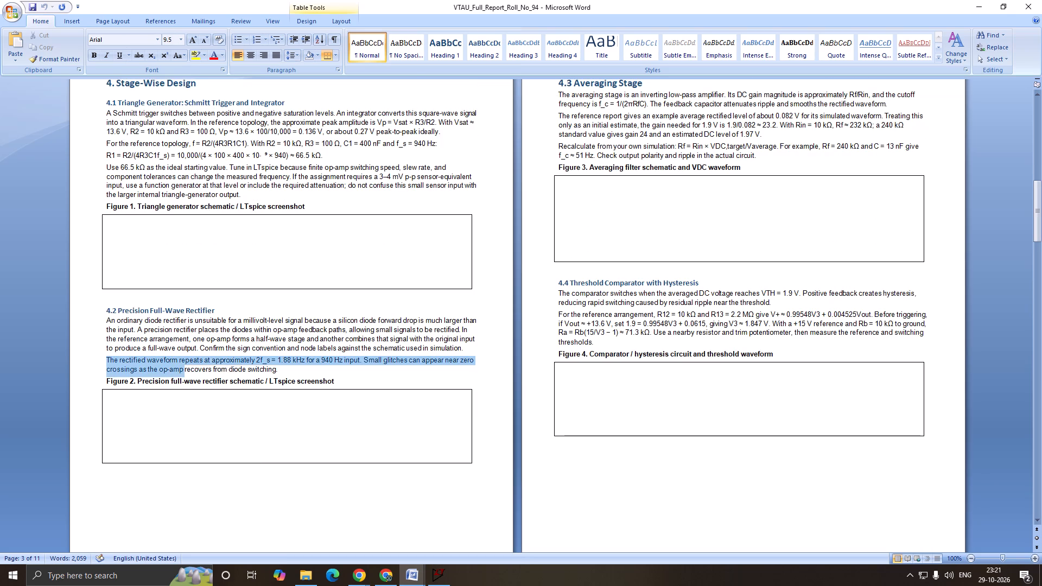
left_click_drag(194, 367, 272, 368)
right_click(238, 367)
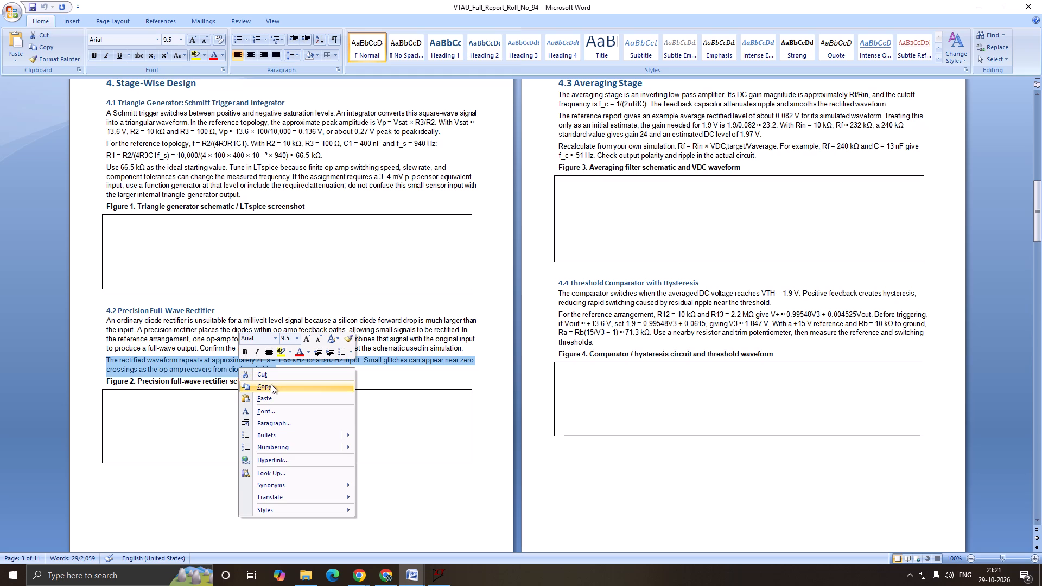
left_click(271, 384)
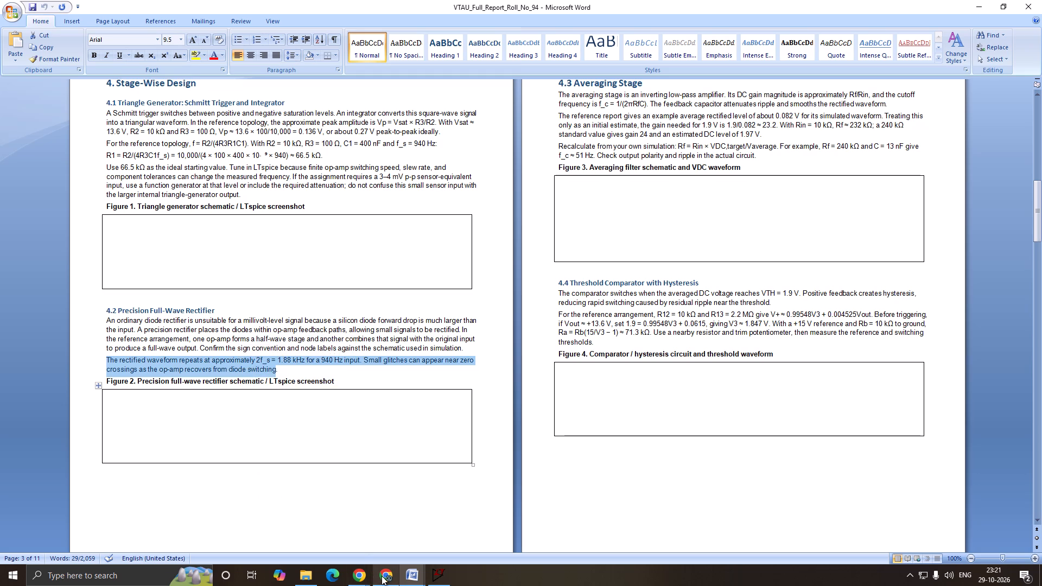
Paste the copied rectified waveform text as a new paragraph at the end of the Vibration document.
left_click(450, 577)
left_click(412, 574)
left_click(339, 533)
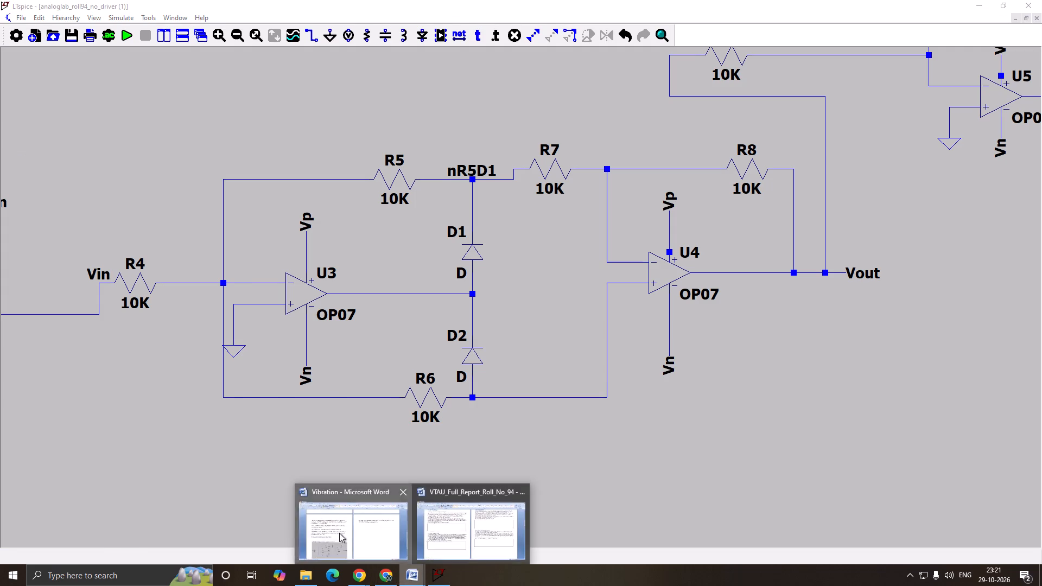
left_click(764, 207)
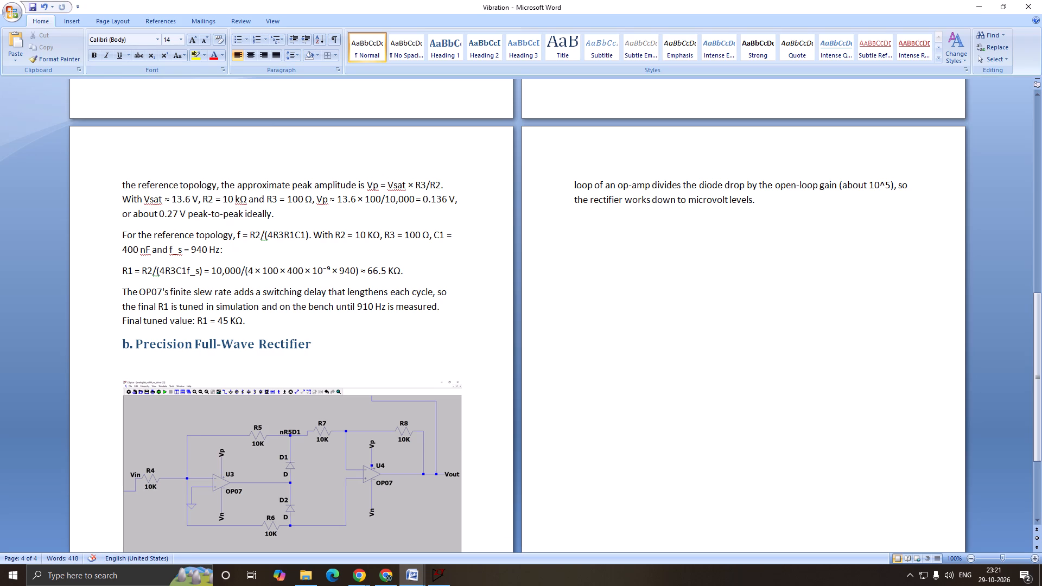
key("Return")
key("ctrl+v")
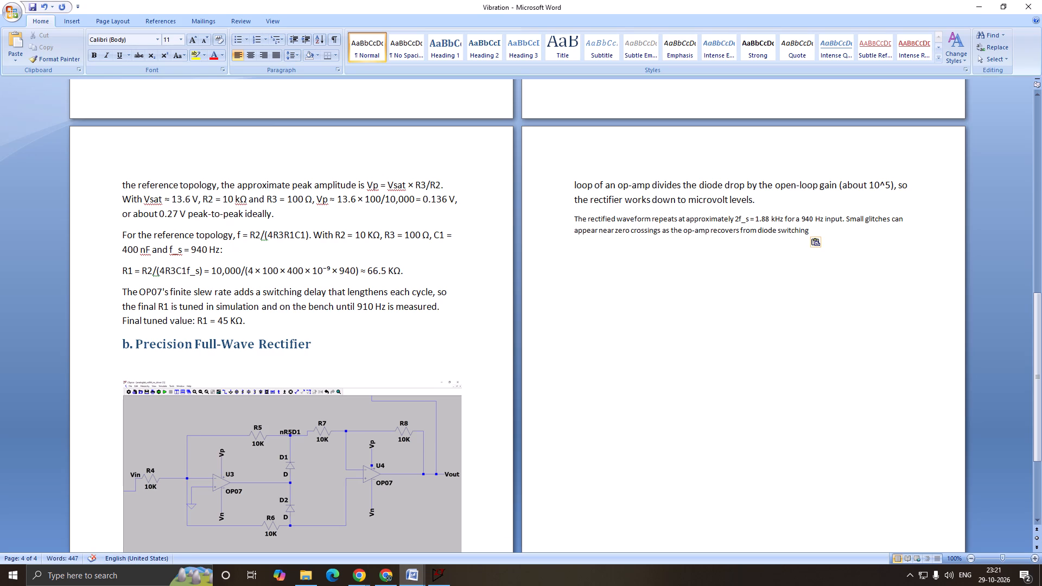
Set the font size of the pasted "The rectified waveform repeats at approximately" paragraph to 14.
left_click_drag(572, 215, 766, 224)
left_click(683, 180)
left_click_drag(570, 219, 812, 232)
right_click(726, 229)
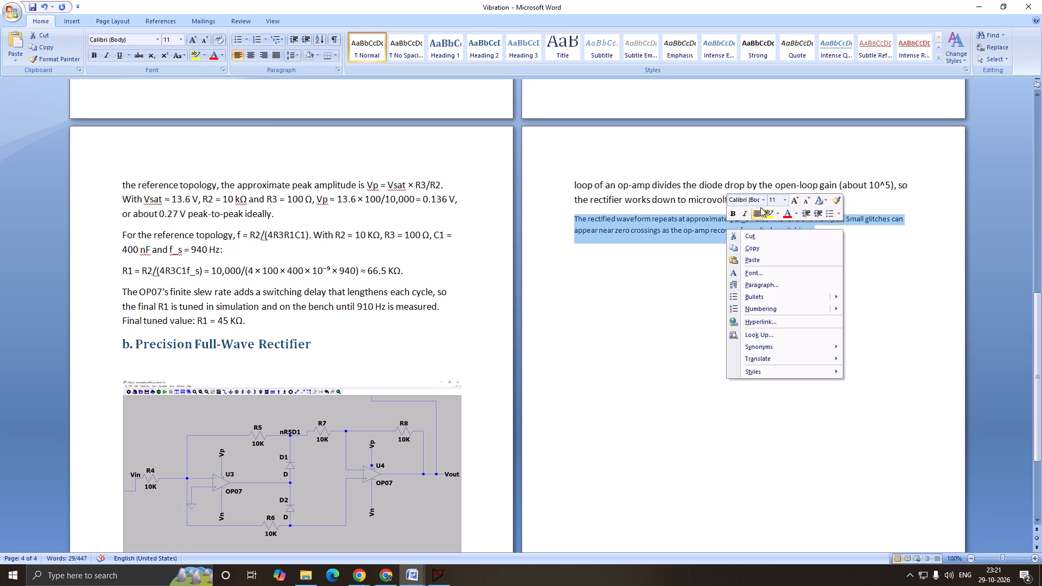
left_click(181, 39)
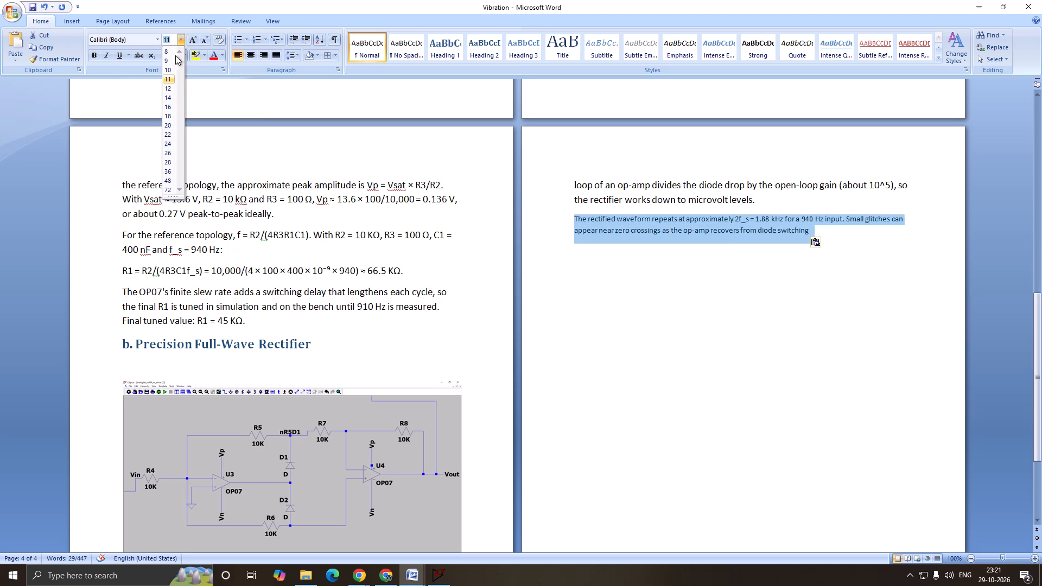
left_click(172, 95)
left_click(597, 269)
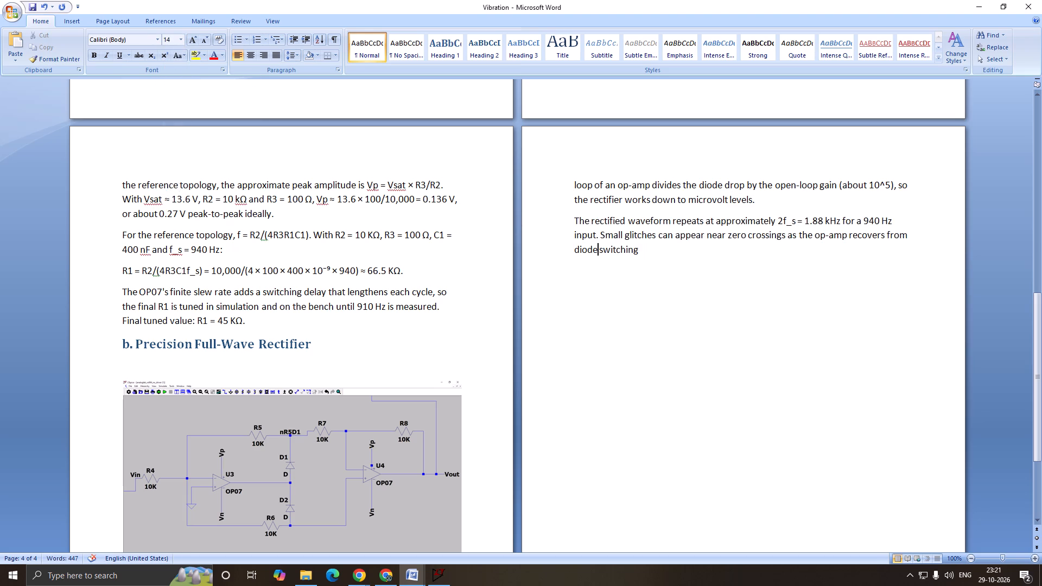
End the rectified waveform paragraph with a space and a full stop after "diode switching".
left_click(686, 304)
key("period")
key("Left")
key("space")
key("Right")
Start a new line below the rectified waveform paragraph and set its font size to 18.
left_click(643, 258)
left_click(602, 311)
left_click(704, 244)
key("Return")
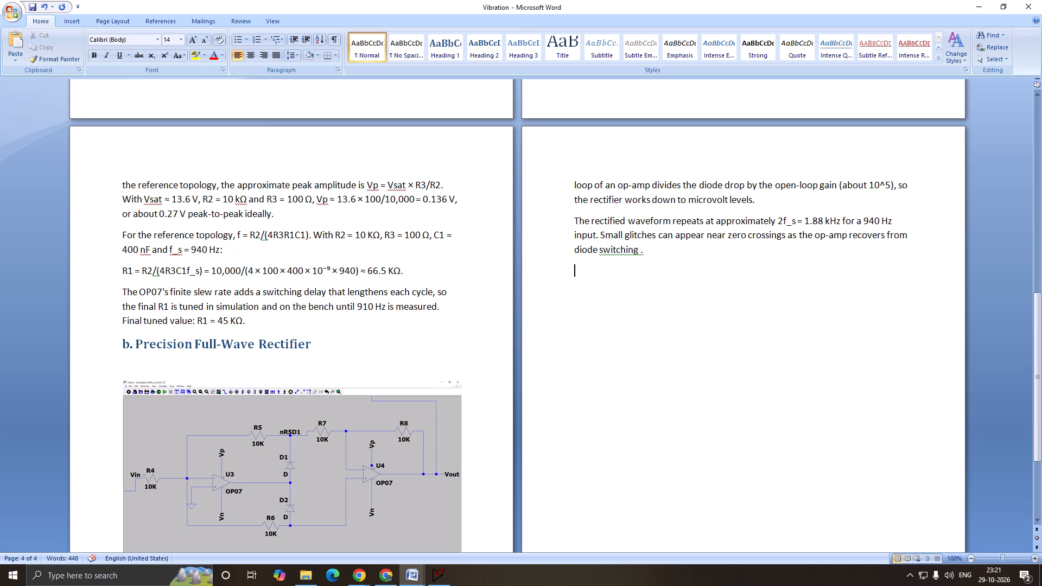
left_click(182, 37)
left_click(170, 114)
scroll(561, 334, "down", 3)
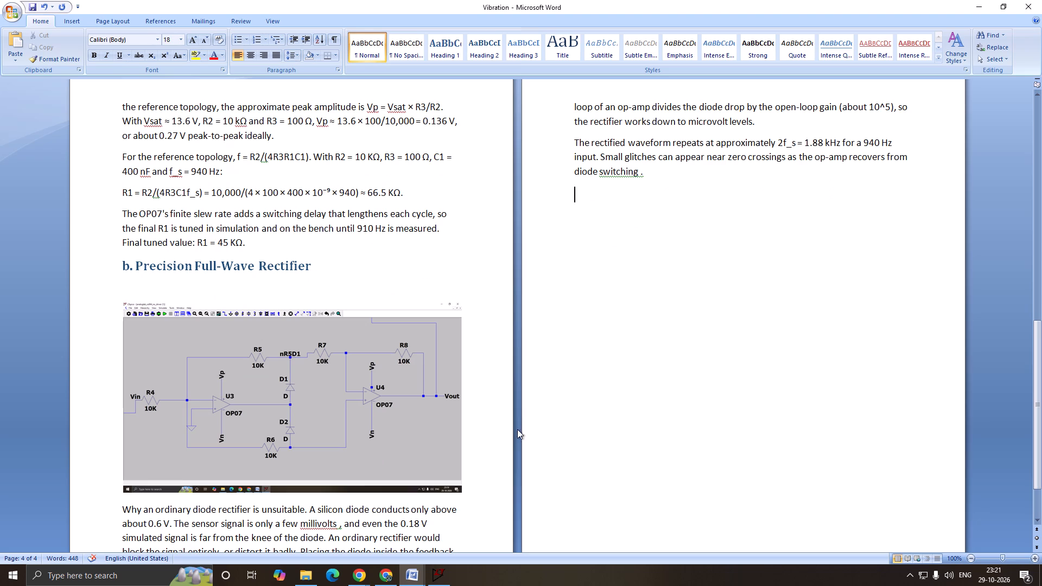
left_click(409, 578)
left_click(433, 539)
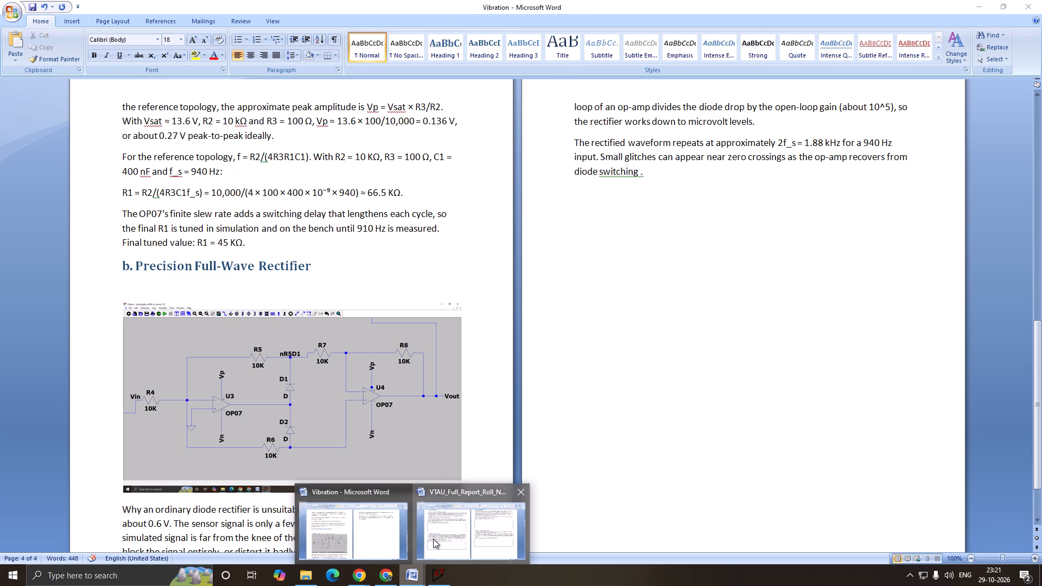
scroll(337, 466, "up", 2)
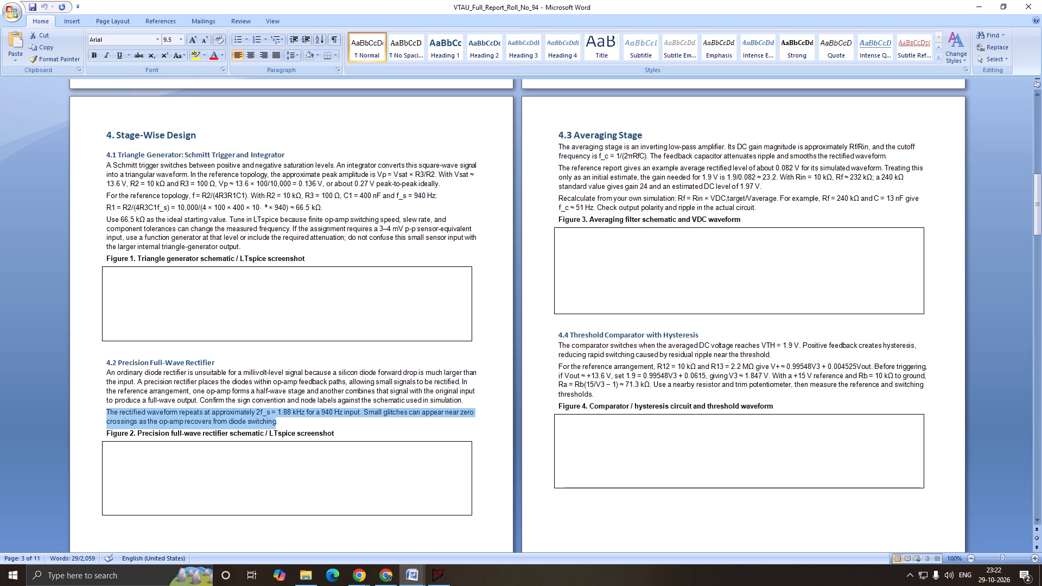
scroll(538, 479, "up", 2)
scroll(538, 477, "down", 5)
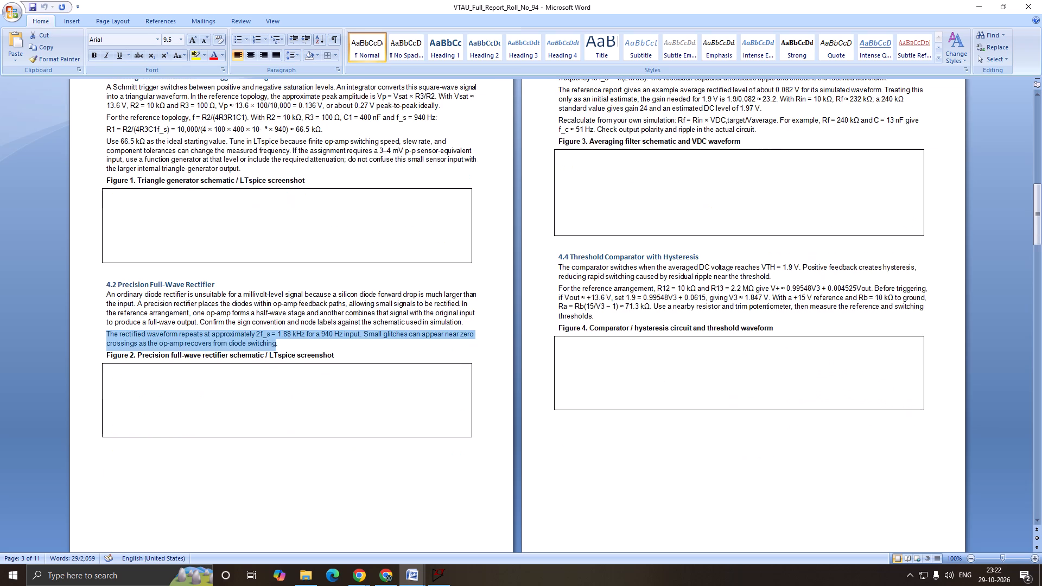
scroll(656, 450, "up", 3)
scroll(646, 192, "up", 3)
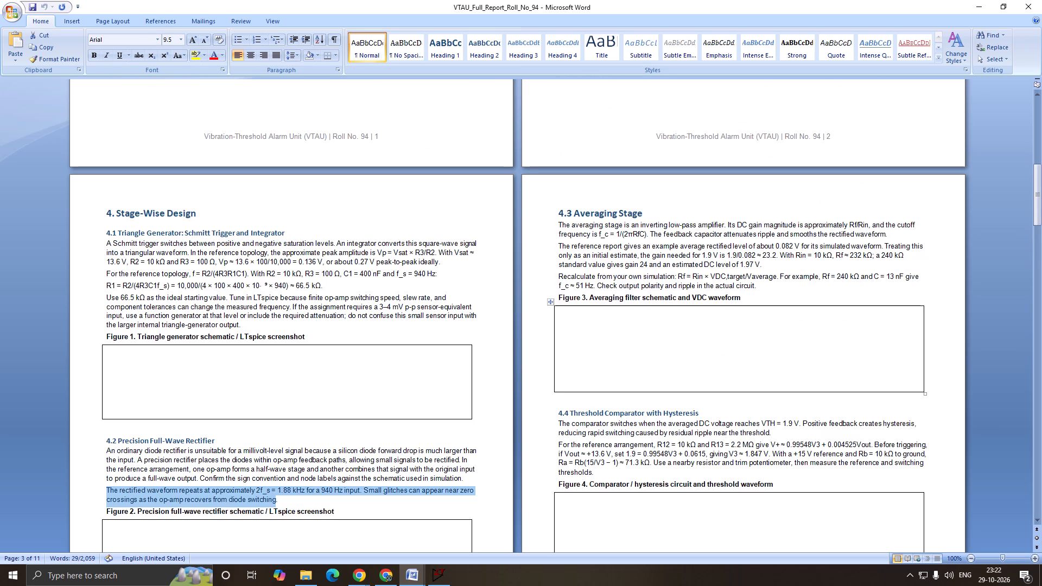
left_click(657, 200)
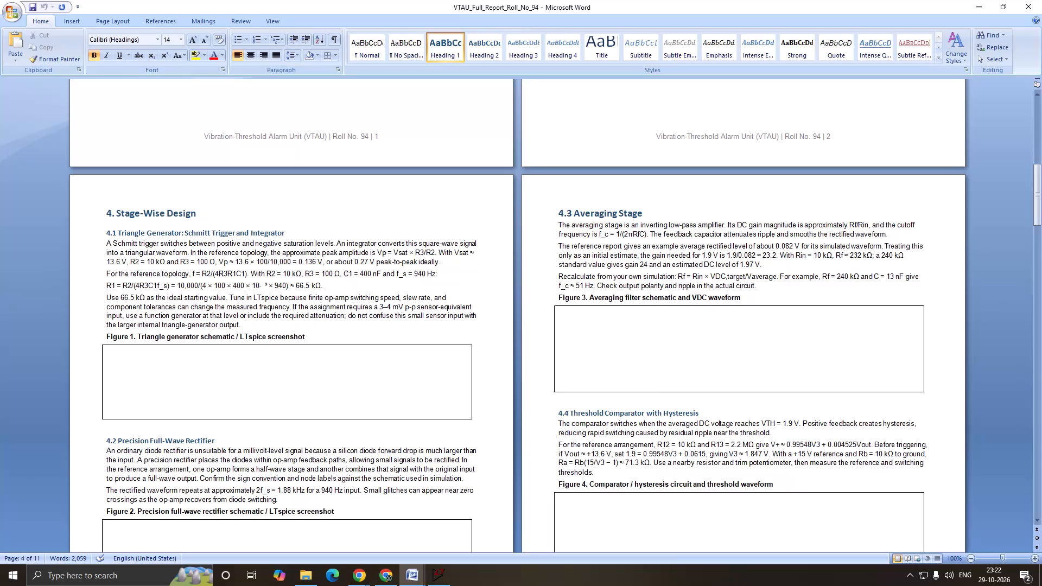
left_click(362, 568)
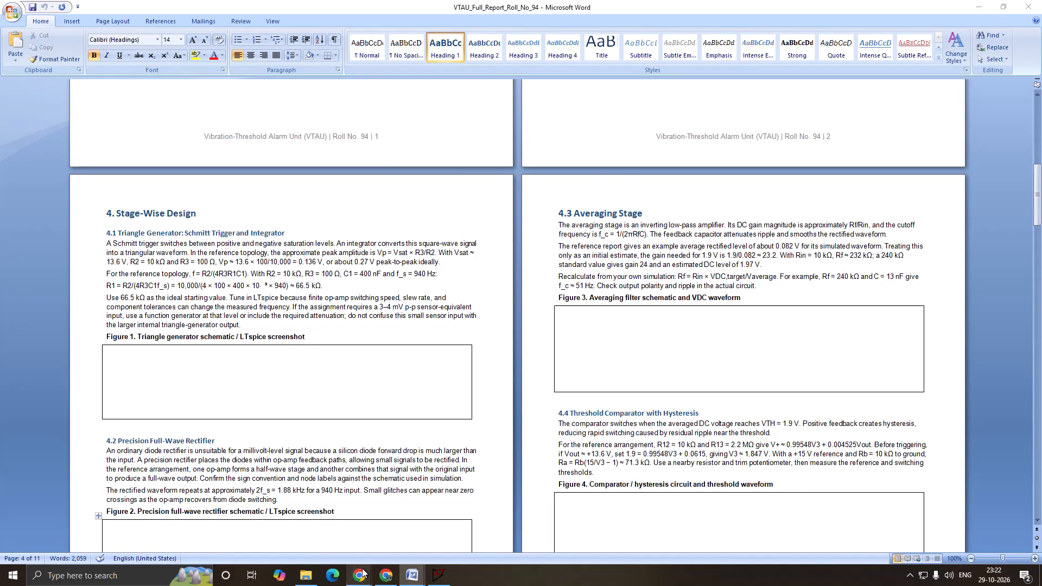
left_click(338, 547)
scroll(471, 336, "down", 13)
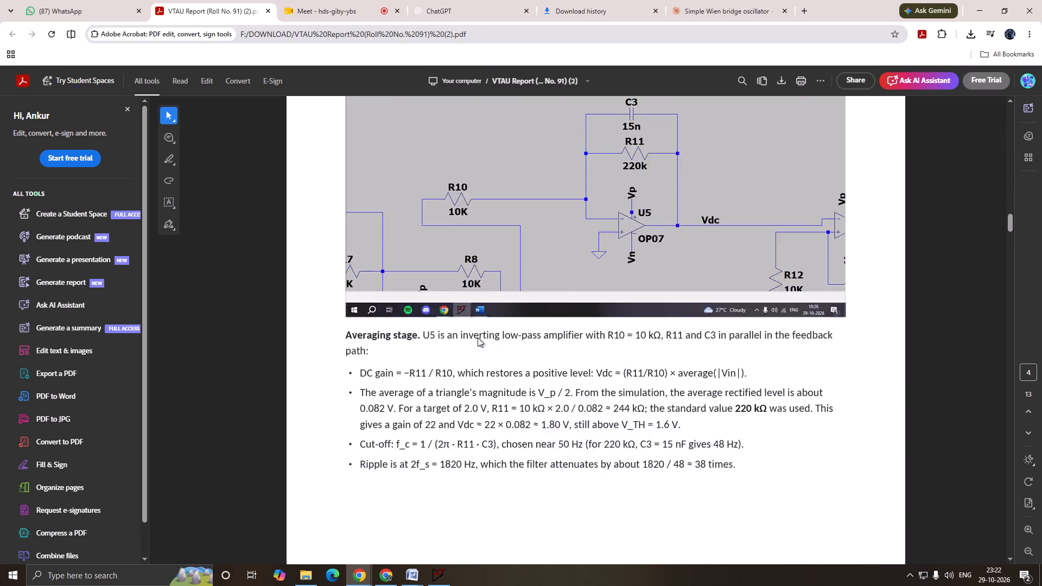
scroll(478, 337, "up", 17)
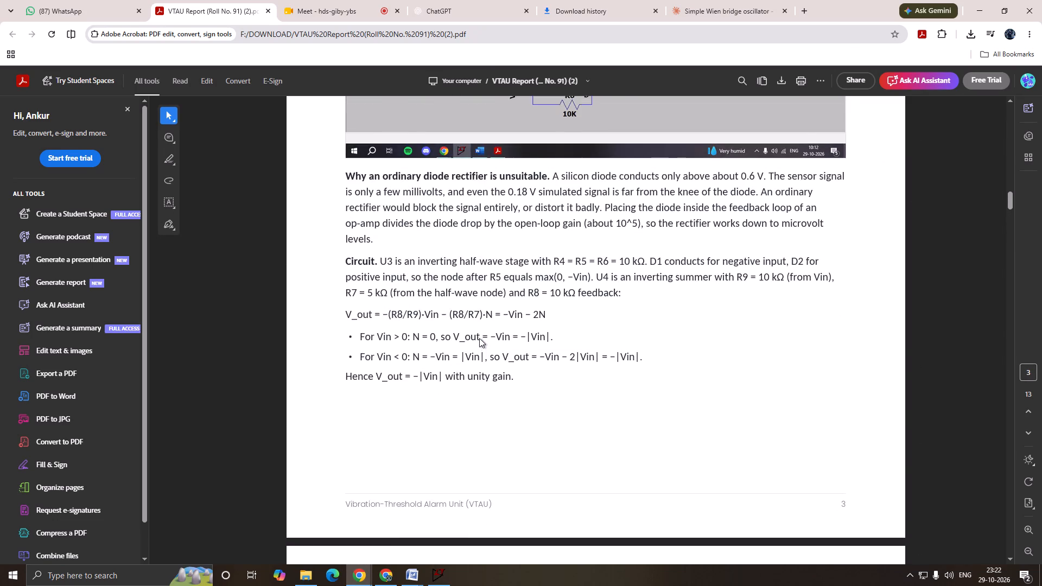
scroll(479, 338, "up", 1)
scroll(480, 339, "down", 14)
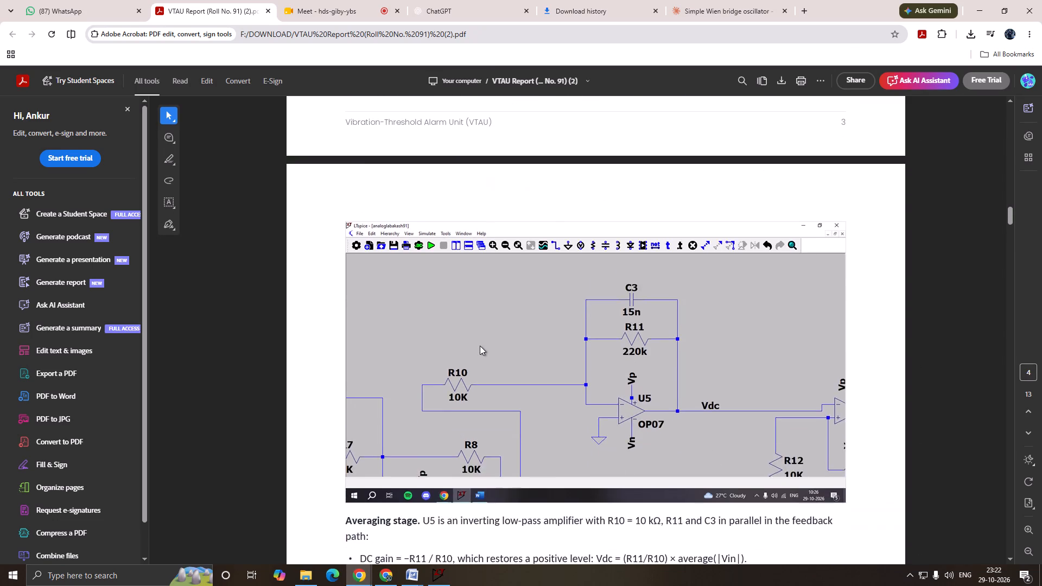
scroll(480, 346, "down", 15)
scroll(480, 344, "up", 5)
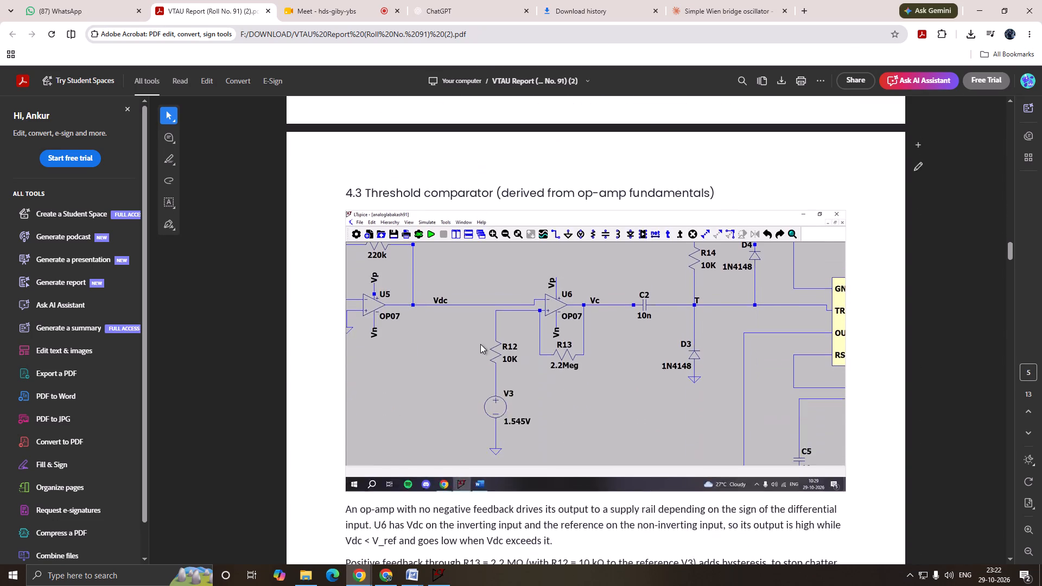
scroll(480, 344, "up", 18)
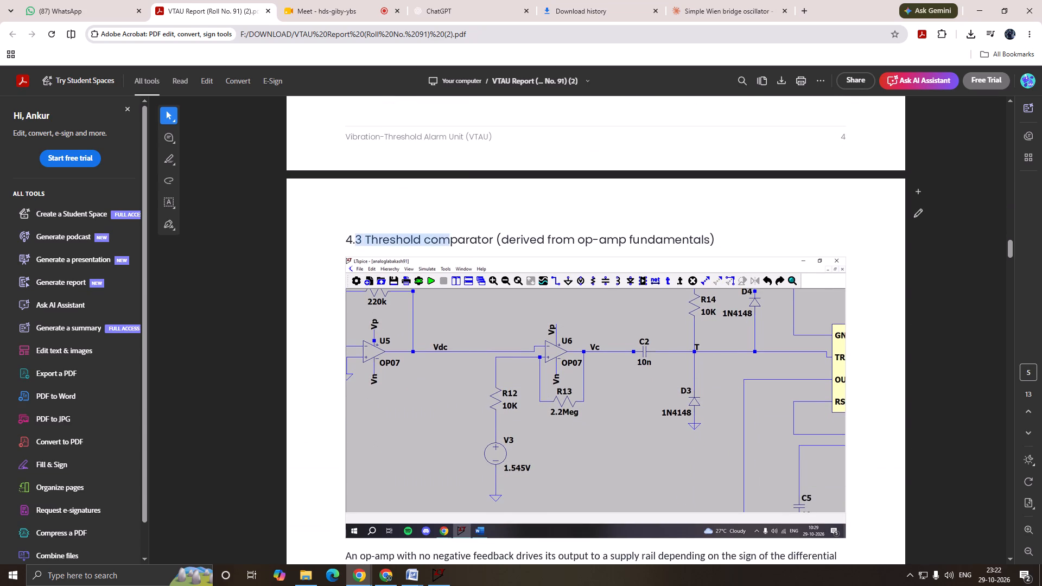
left_click(441, 240)
scroll(444, 241, "up", 20)
scroll(444, 241, "up", 2)
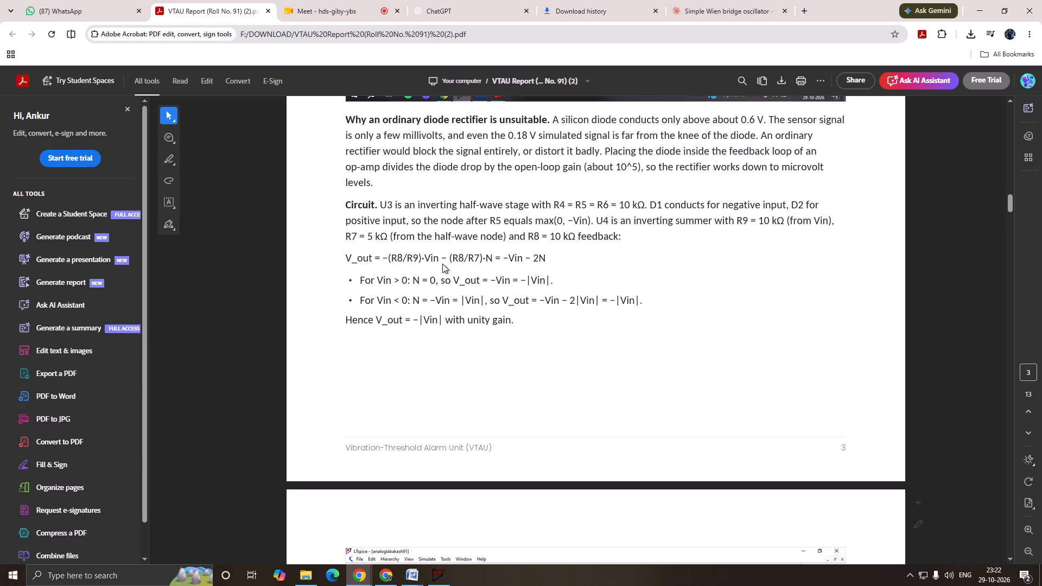
scroll(444, 264, "up", 9)
scroll(429, 347, "down", 2)
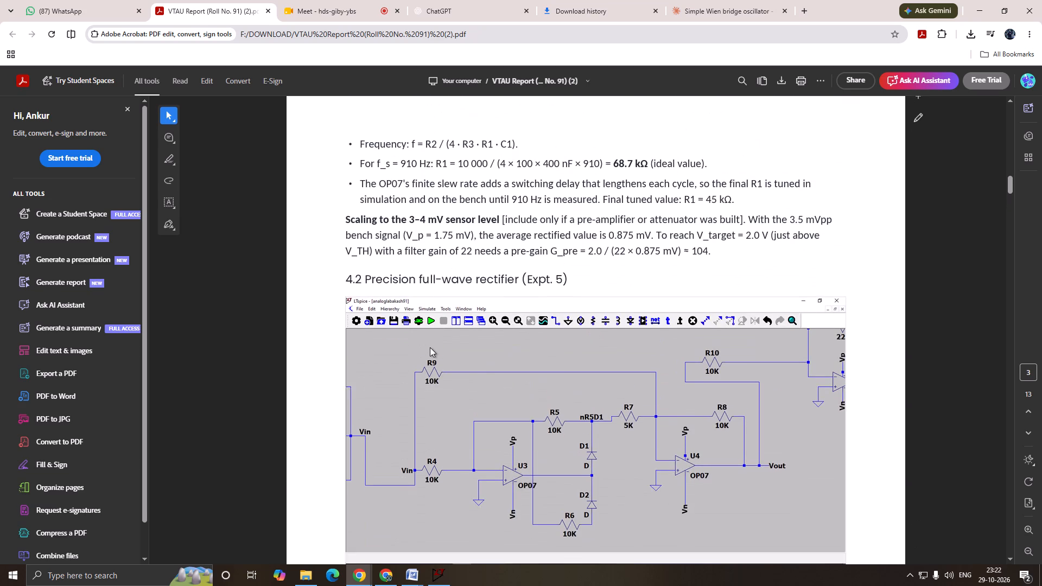
scroll(430, 347, "down", 16)
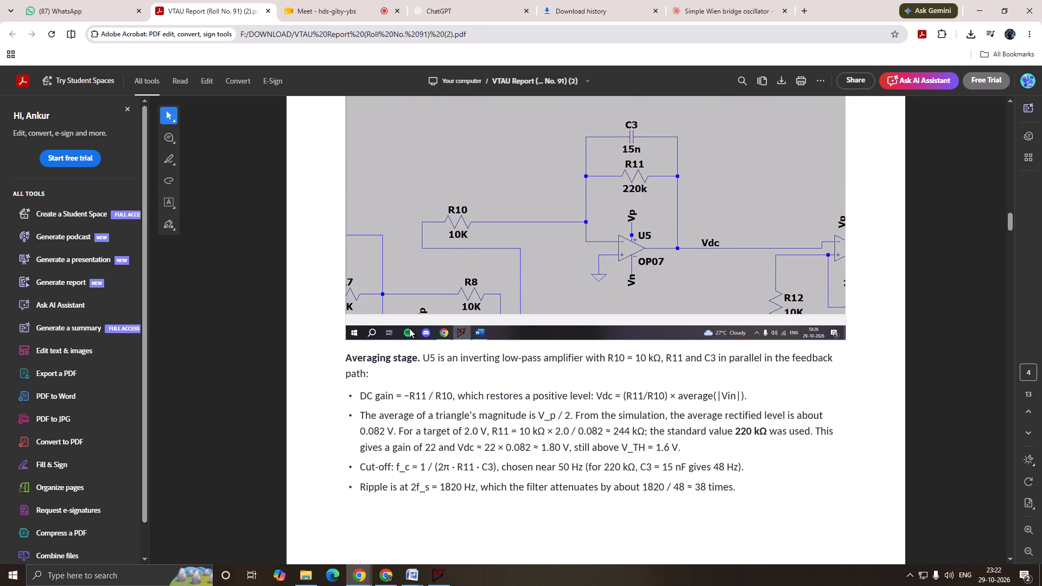
Return to the Vibration document in Word and begin the next section heading with "c. " on the new line.
left_click(412, 579)
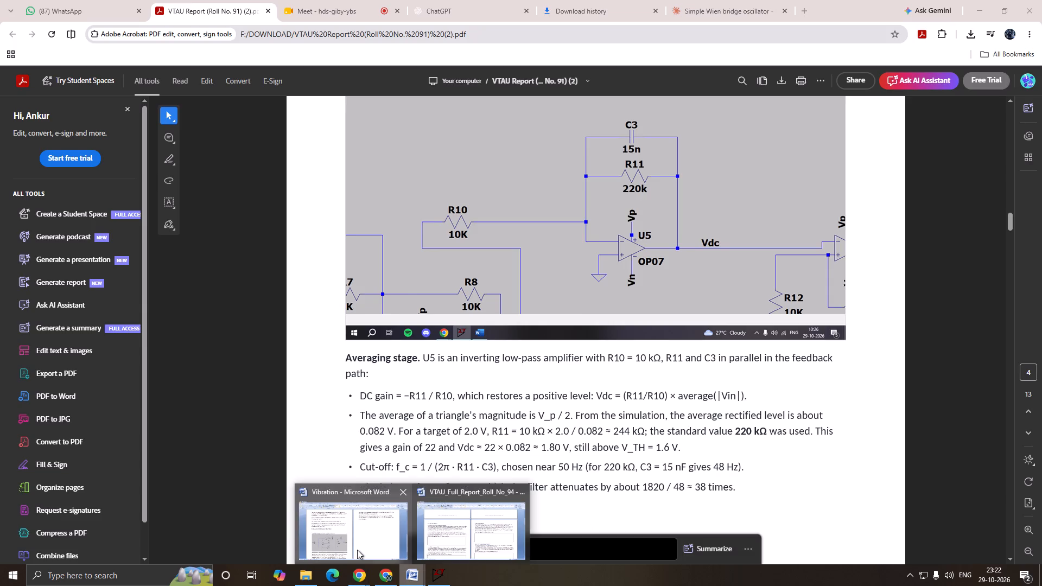
left_click(357, 550)
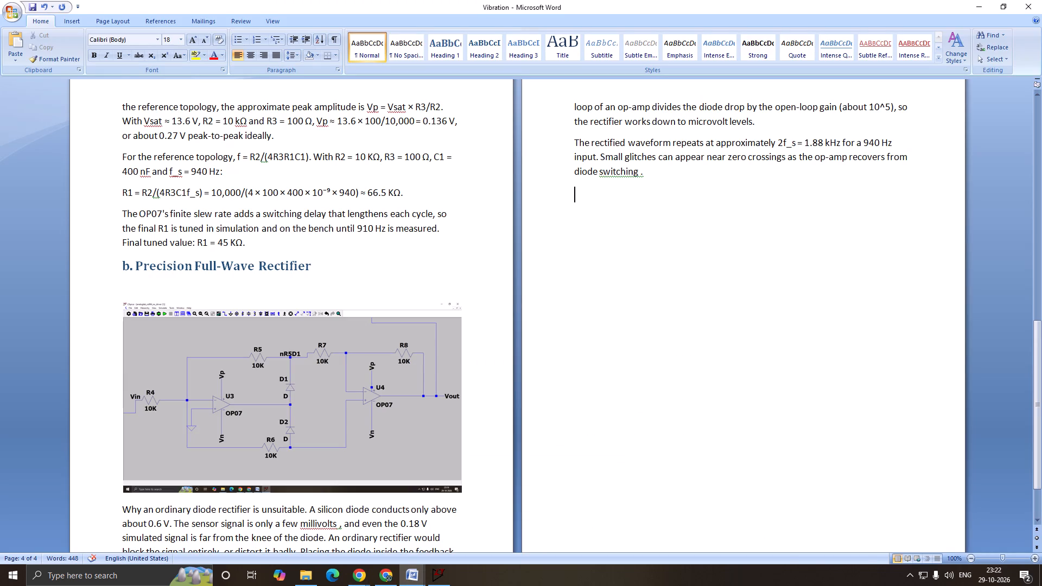
key("c")
key("period")
key("space")
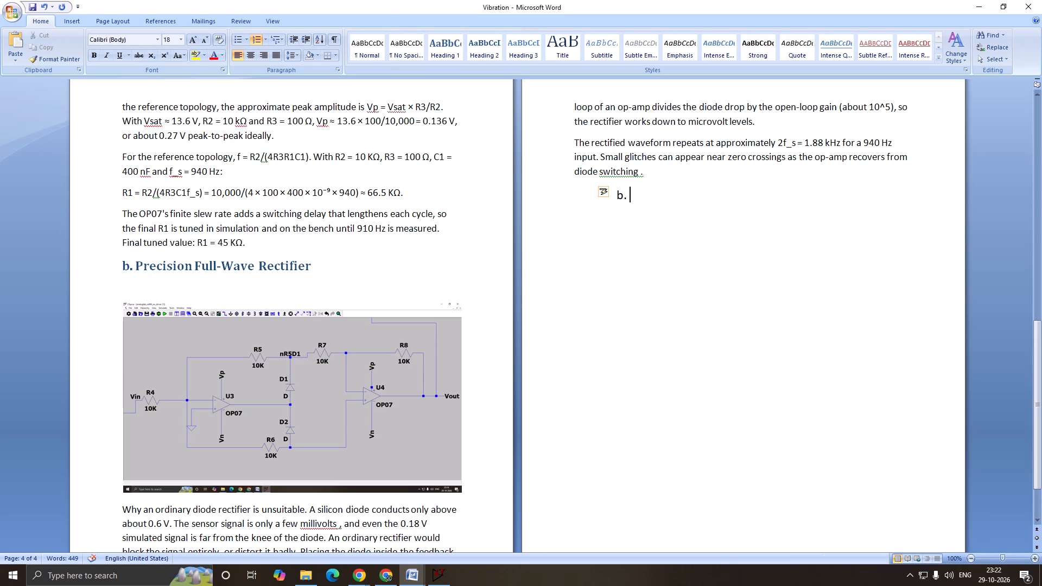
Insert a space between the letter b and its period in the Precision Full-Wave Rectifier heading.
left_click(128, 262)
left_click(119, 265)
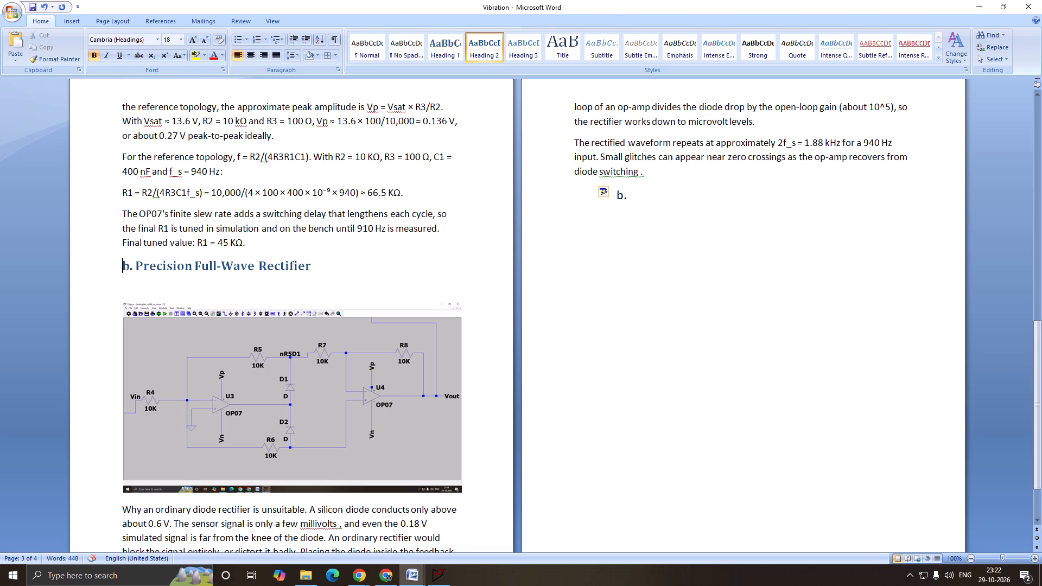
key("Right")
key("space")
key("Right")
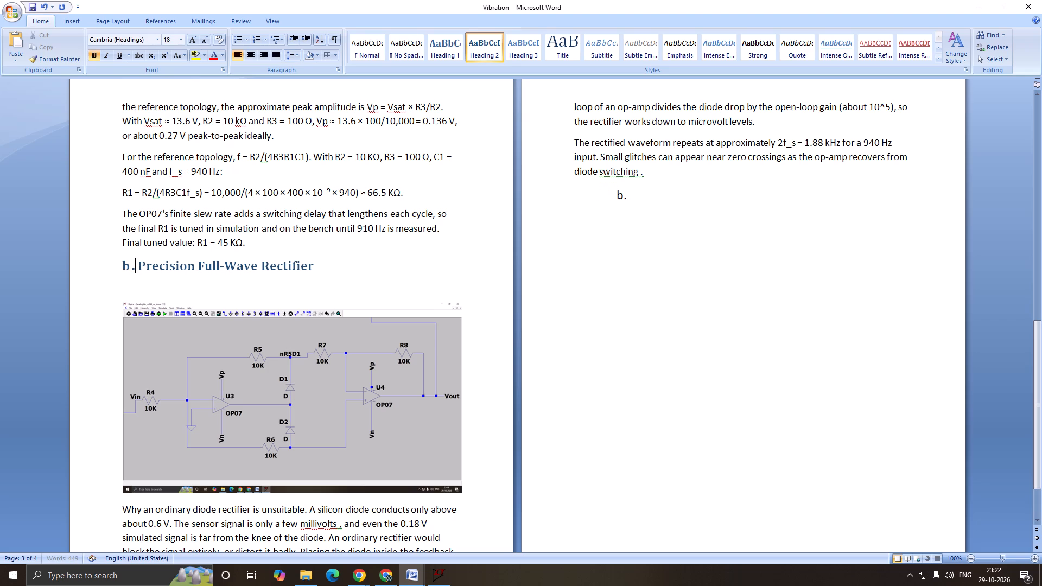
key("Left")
Set the font colour of the whole Precision Full-Wave Rectifier heading to Automatic.
left_click_drag(320, 269, 124, 262)
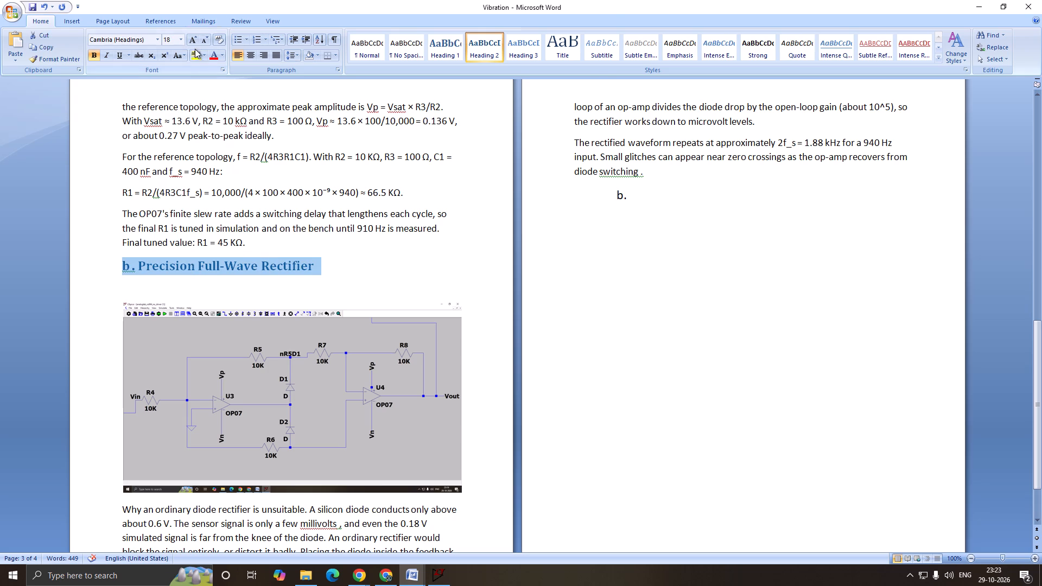
right_click(239, 264)
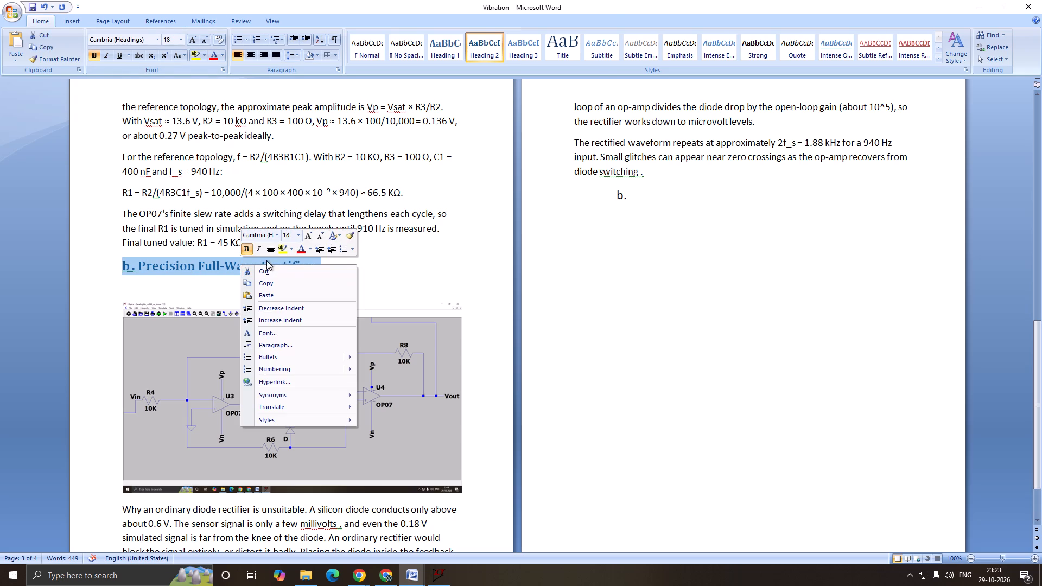
left_click(297, 250)
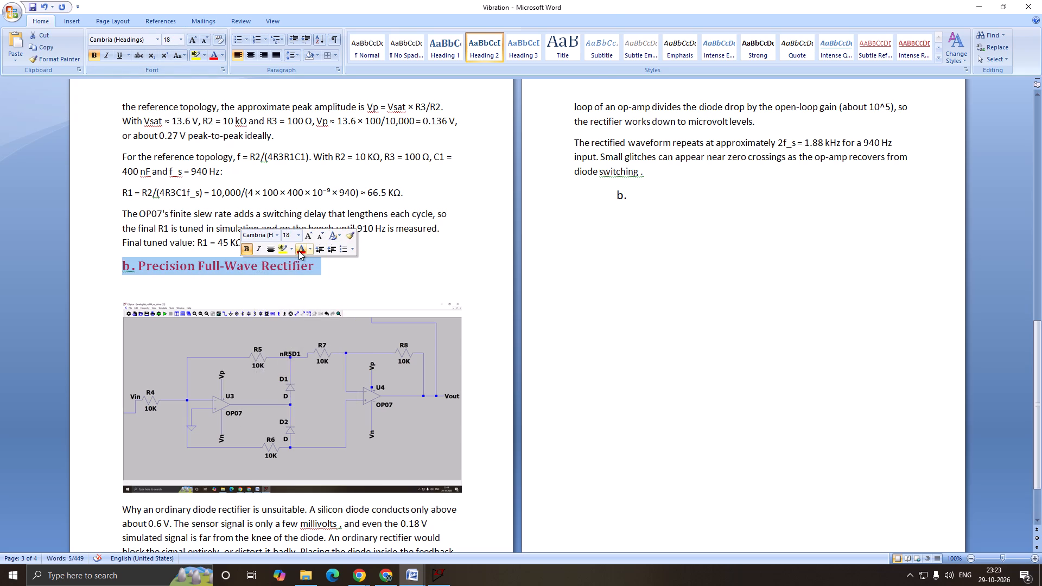
left_click(298, 251)
left_click(307, 250)
left_click(308, 250)
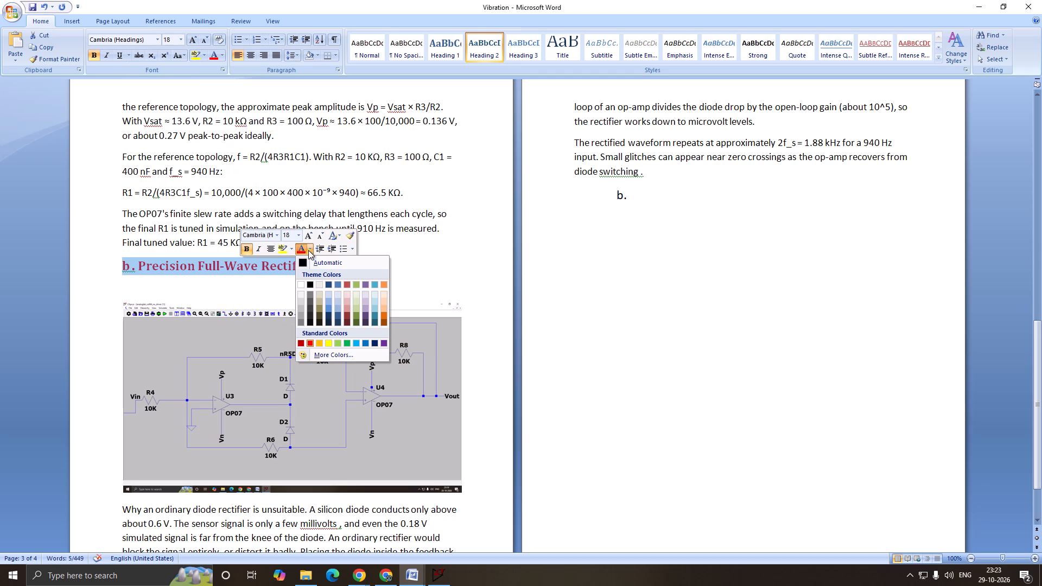
left_click(305, 262)
left_click(374, 262)
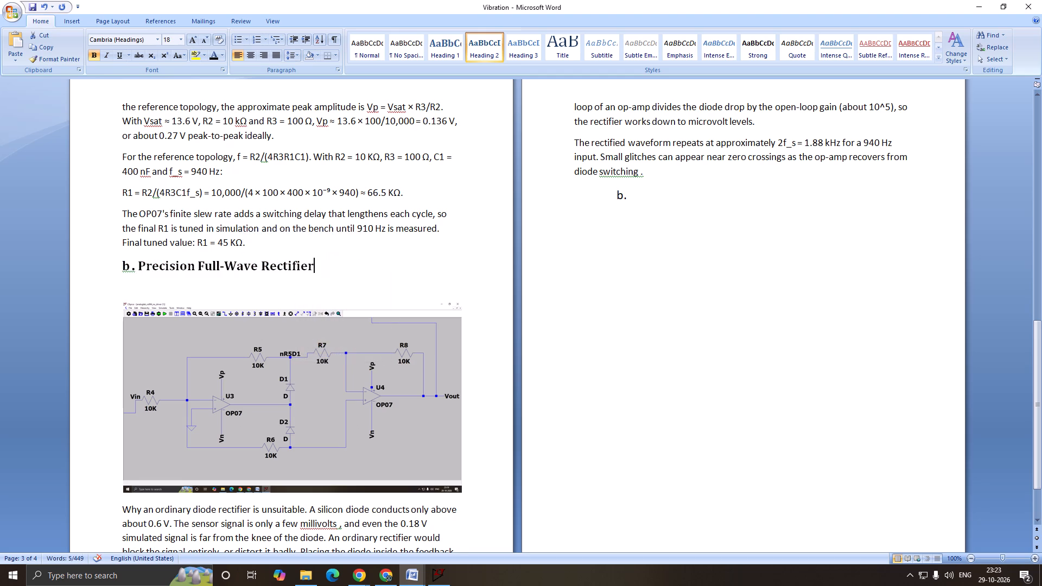
Compare the formatting of the Precision Full-Wave Rectifier heading with that of the Vibration Signal Generation heading.
scroll(437, 259, "up", 18)
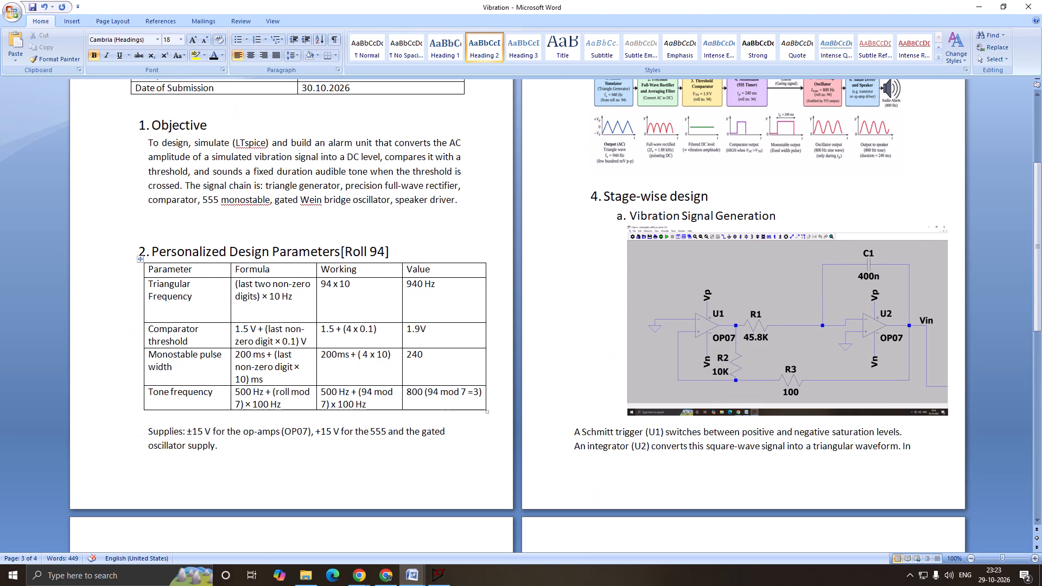
scroll(449, 240, "down", 10)
scroll(449, 237, "up", 10)
scroll(448, 234, "down", 3)
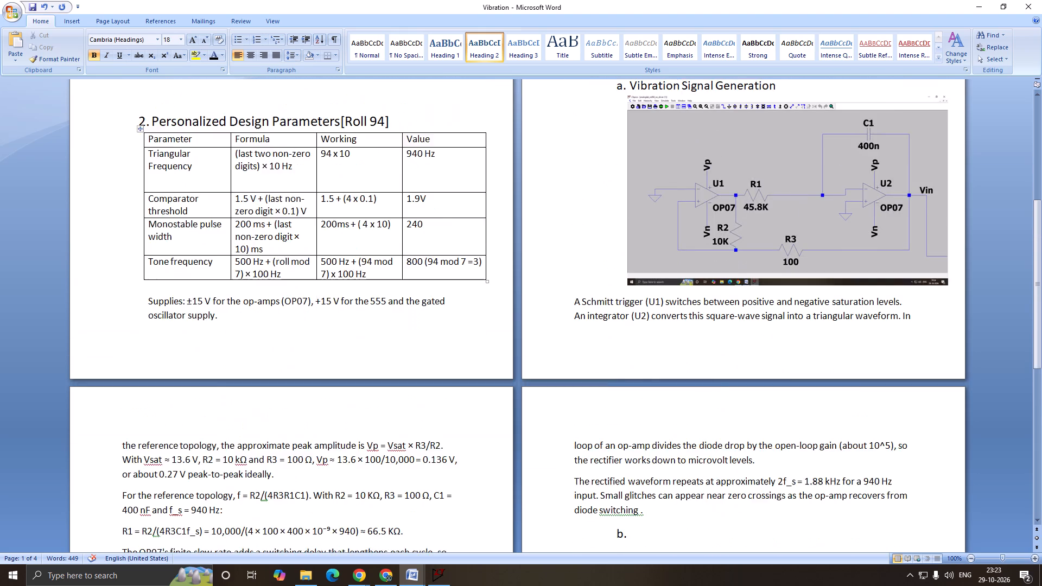
scroll(448, 234, "down", 12)
left_click(270, 346)
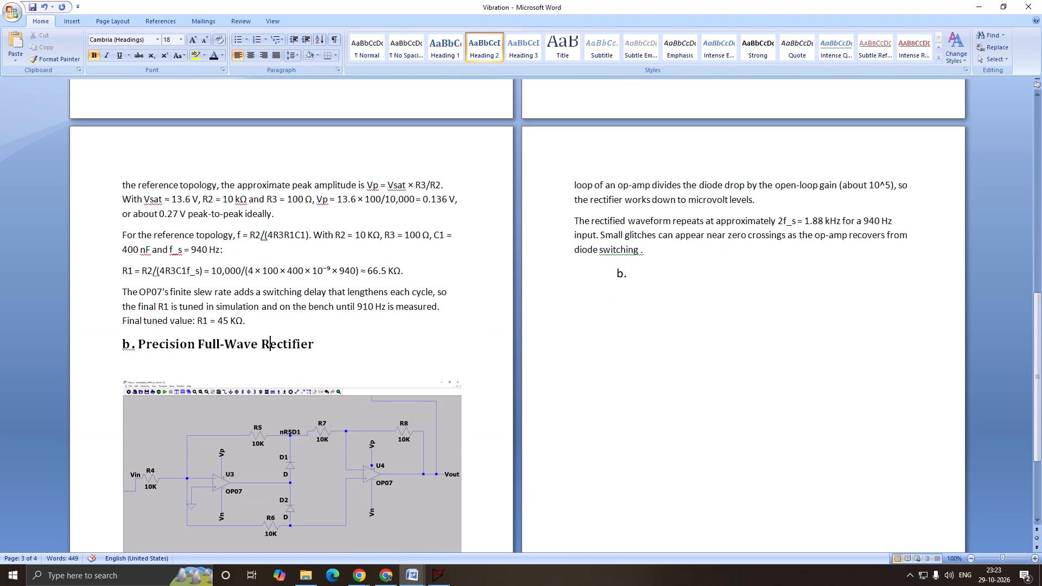
scroll(486, 209, "up", 12)
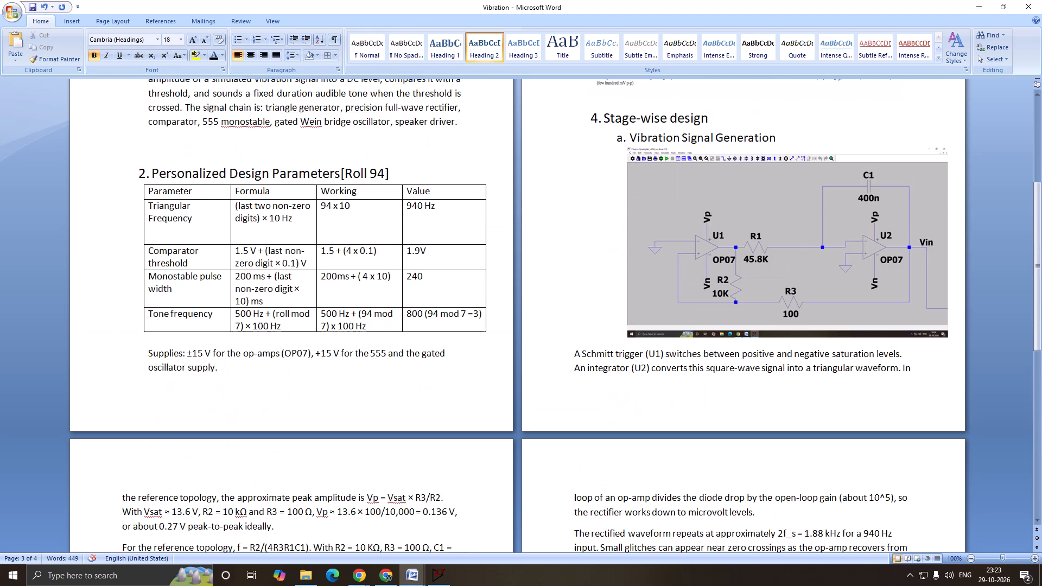
left_click(728, 141)
scroll(408, 209, "down", 5)
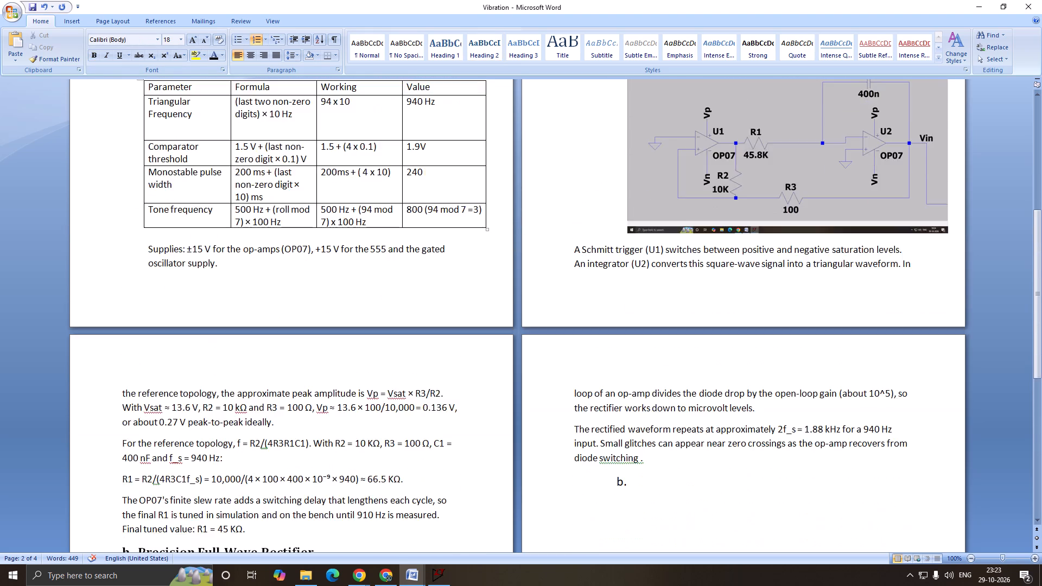
scroll(423, 205, "down", 4)
Remove the bold formatting from the entire Precision Full-Wave Rectifier heading.
left_click(229, 417)
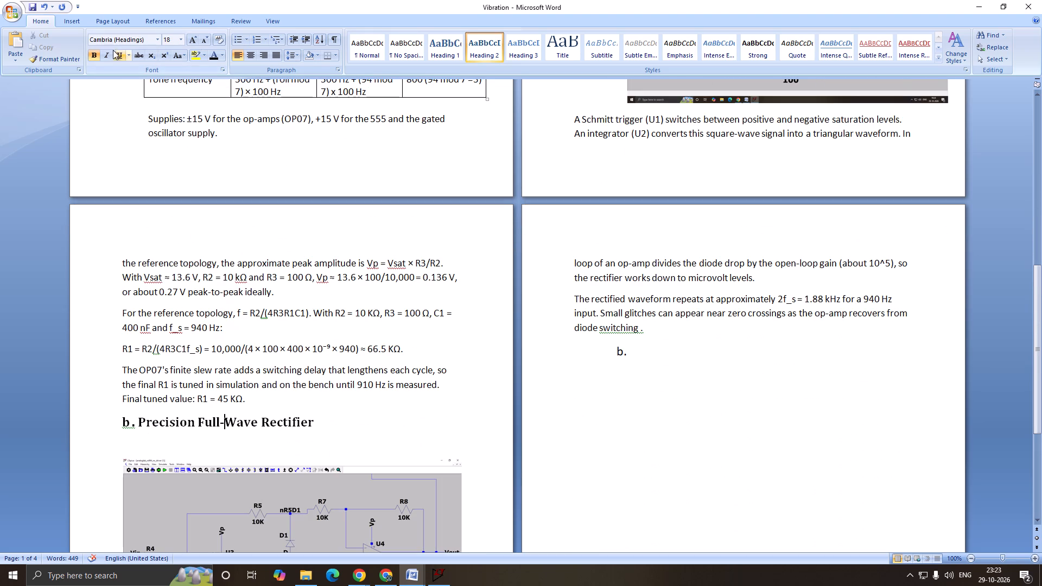
left_click(96, 54)
left_click(96, 54)
right_click(244, 426)
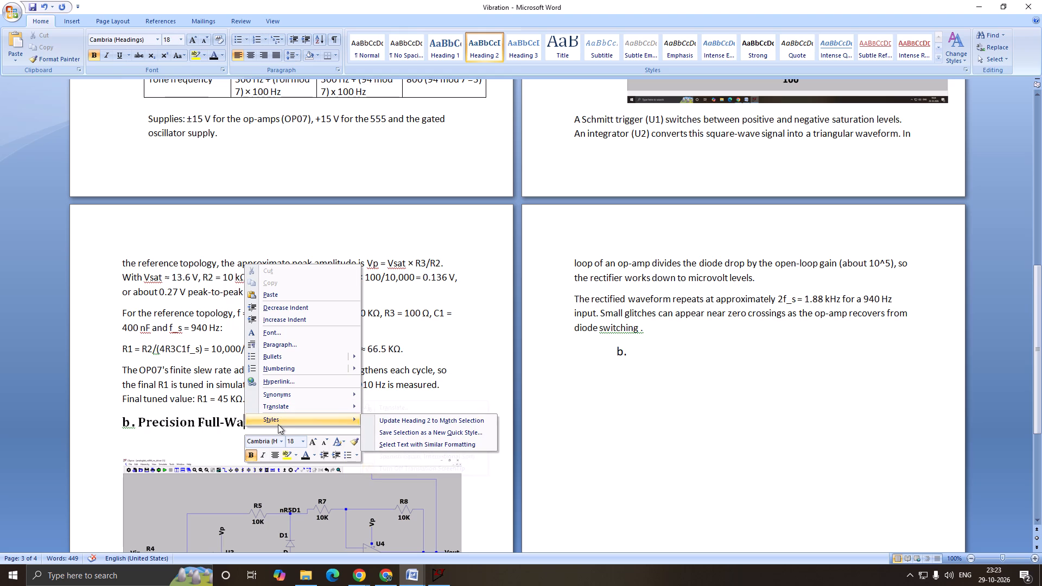
left_click(186, 427)
left_click_drag(100, 418, 259, 426)
right_click(262, 418)
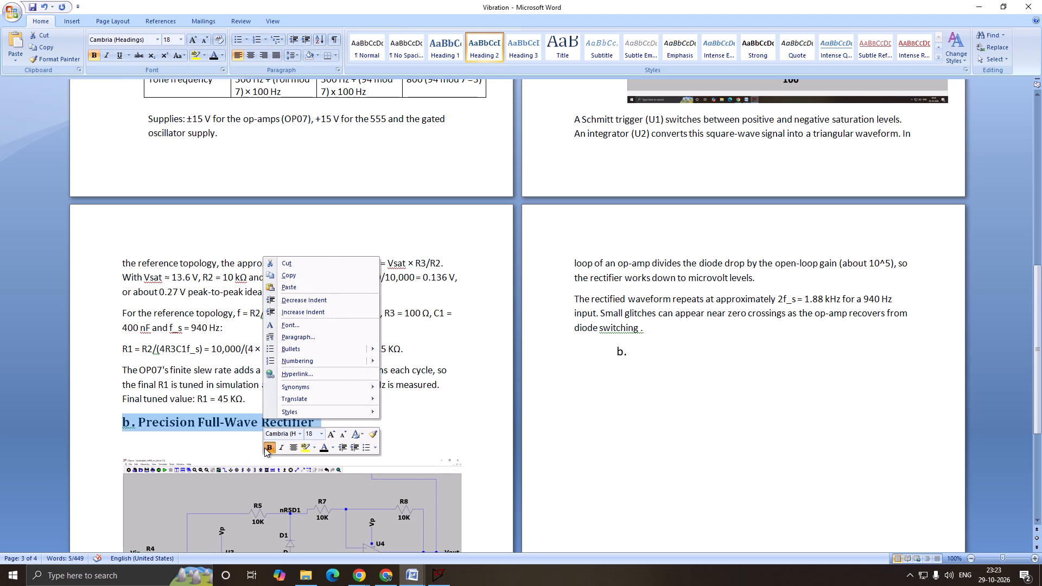
left_click(264, 448)
left_click(185, 433)
Replace the manually lettered start of the Precision Full-Wave Rectifier heading with an automatically numbered, indented "b." item.
left_click(127, 421)
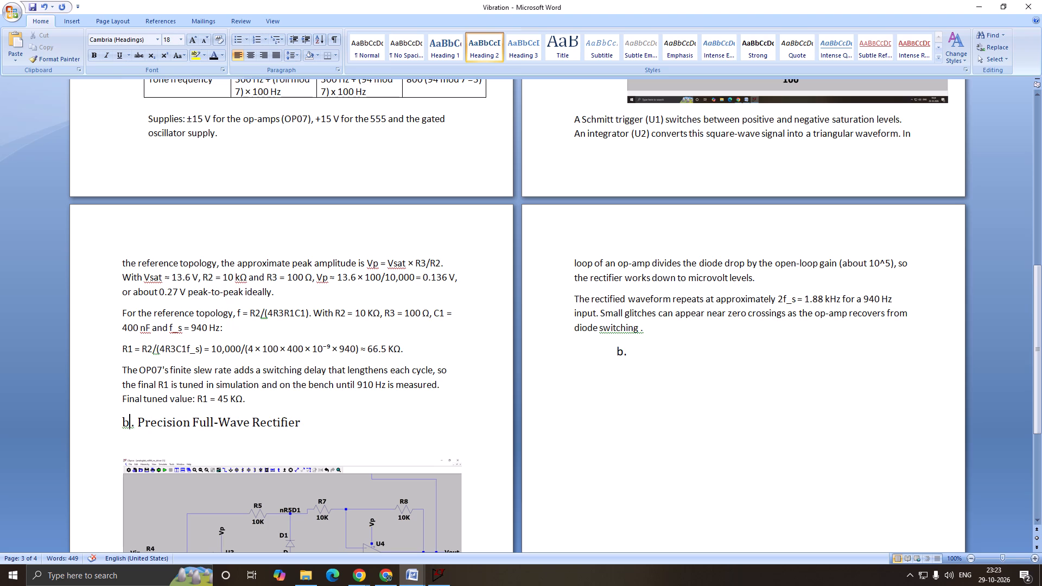
key("BackSpace")
key("Right")
key("Right")
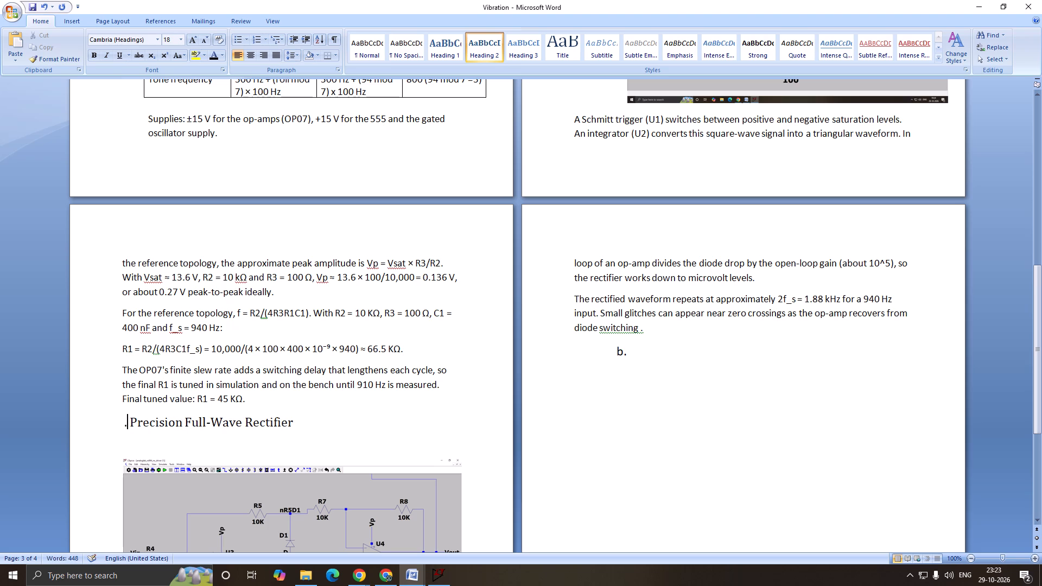
key("Right")
key("BackSpace")
key("BackSpace")
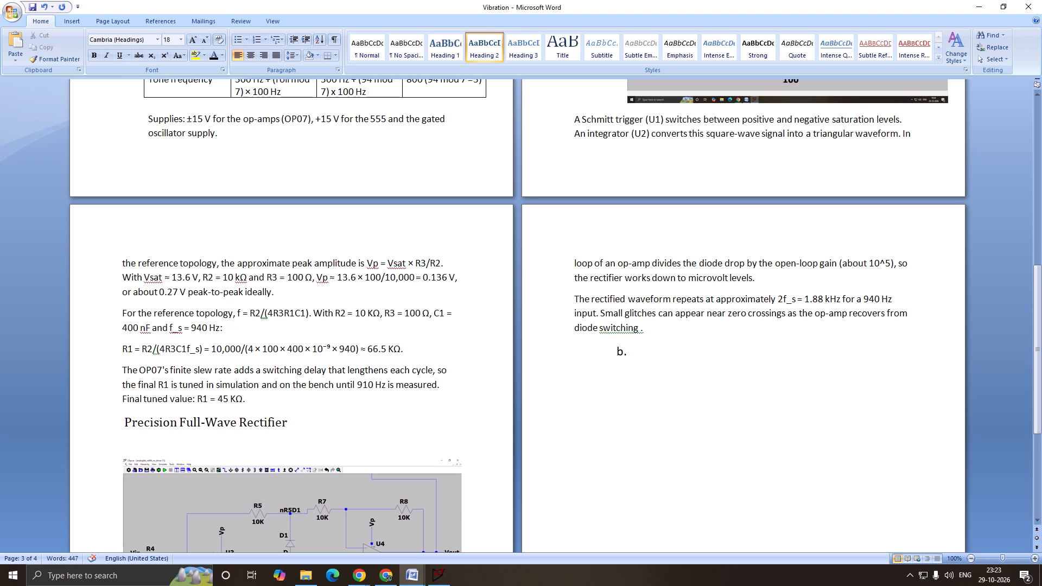
key("b")
key("period")
key("Return")
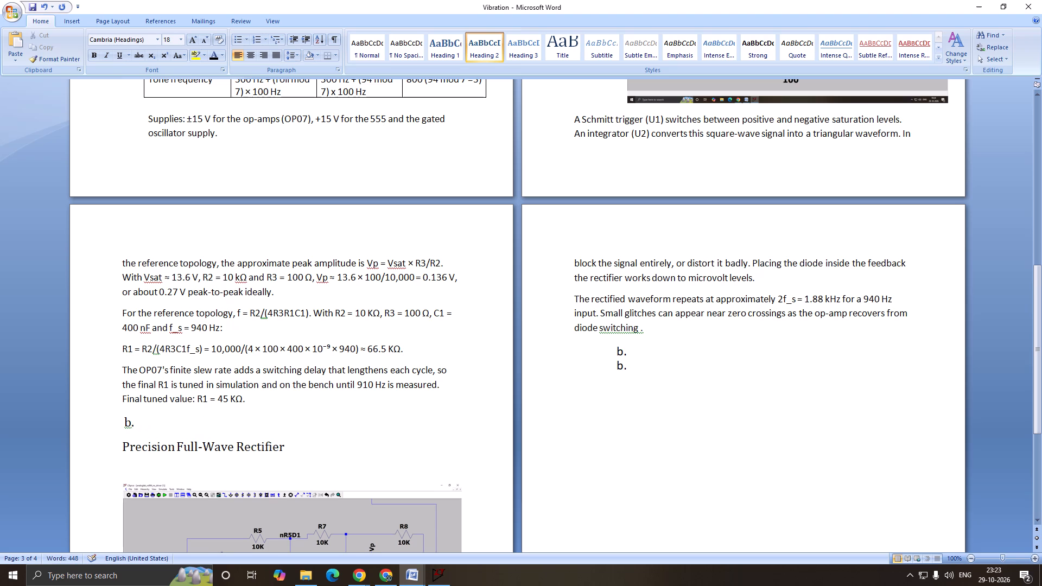
key("BackSpace")
key("space")
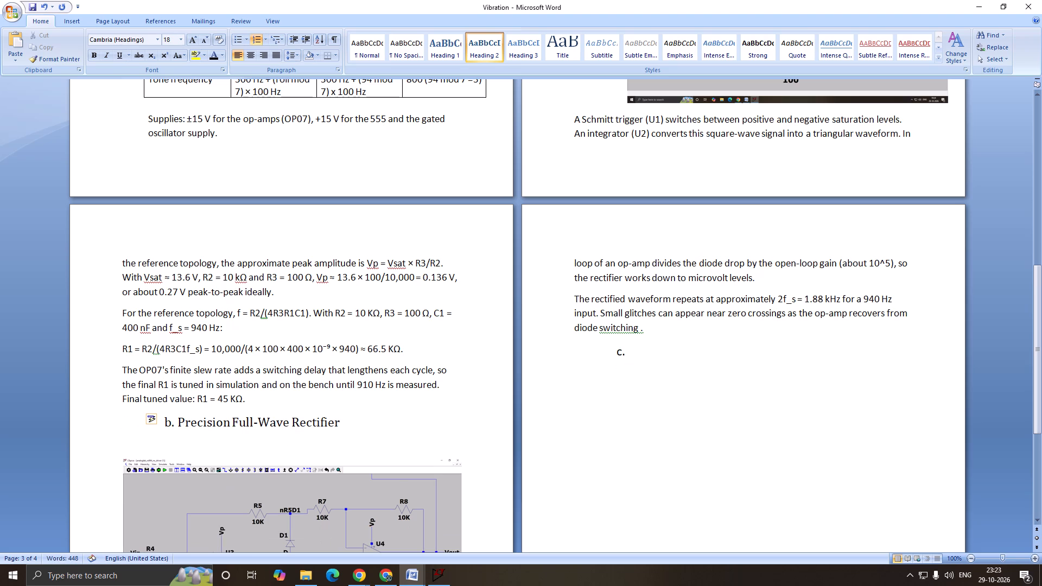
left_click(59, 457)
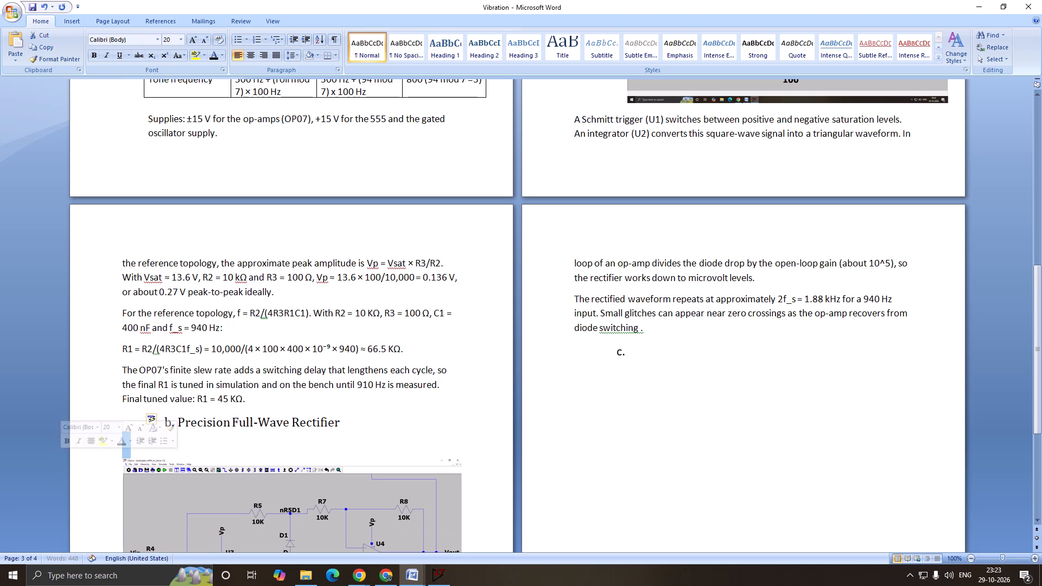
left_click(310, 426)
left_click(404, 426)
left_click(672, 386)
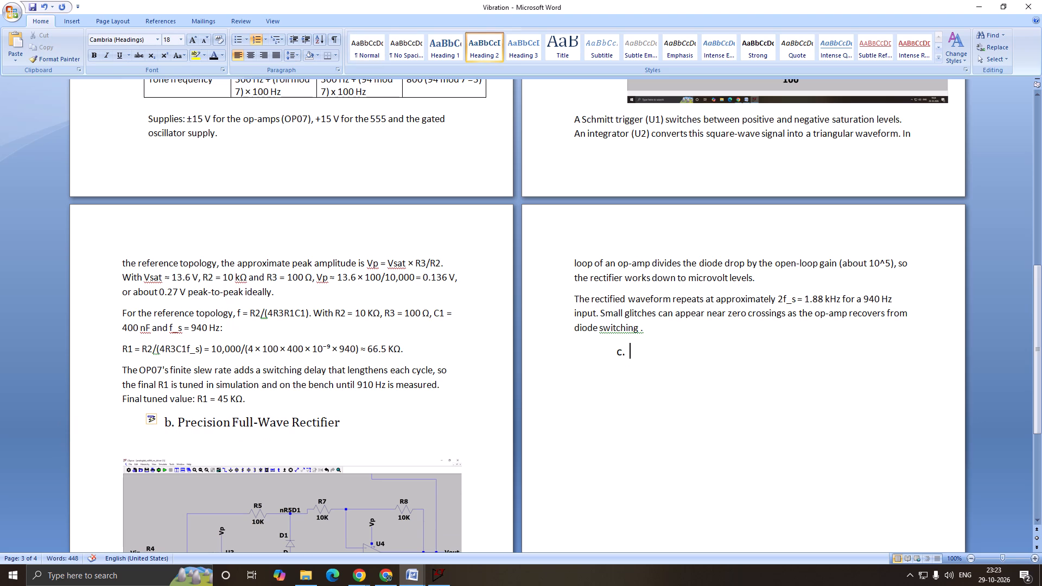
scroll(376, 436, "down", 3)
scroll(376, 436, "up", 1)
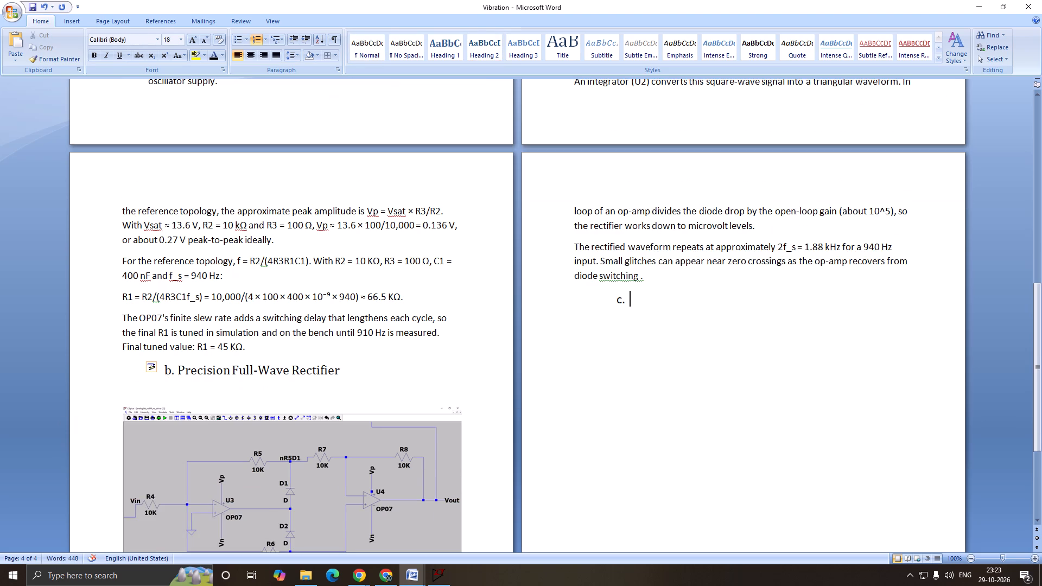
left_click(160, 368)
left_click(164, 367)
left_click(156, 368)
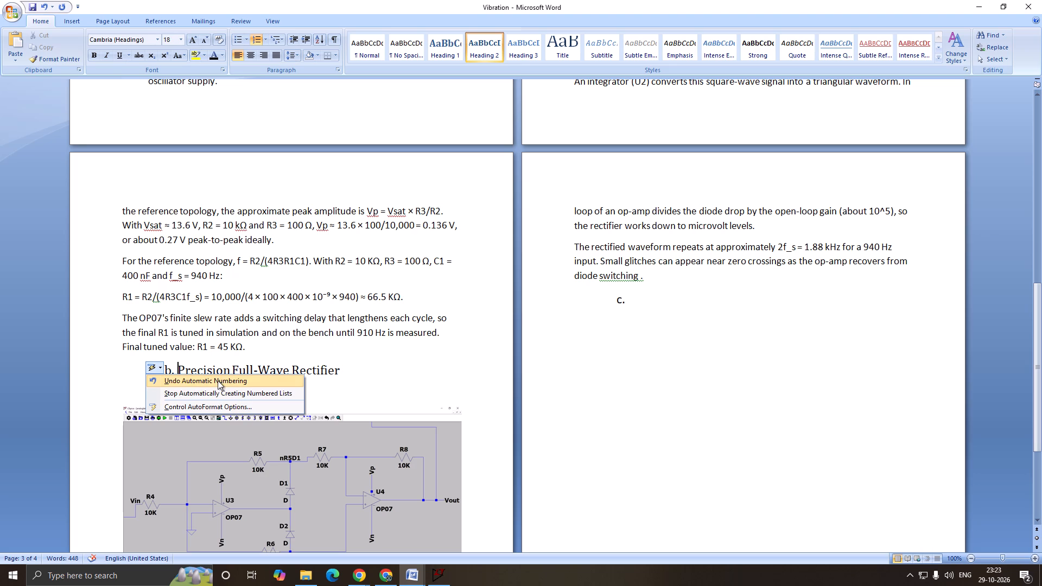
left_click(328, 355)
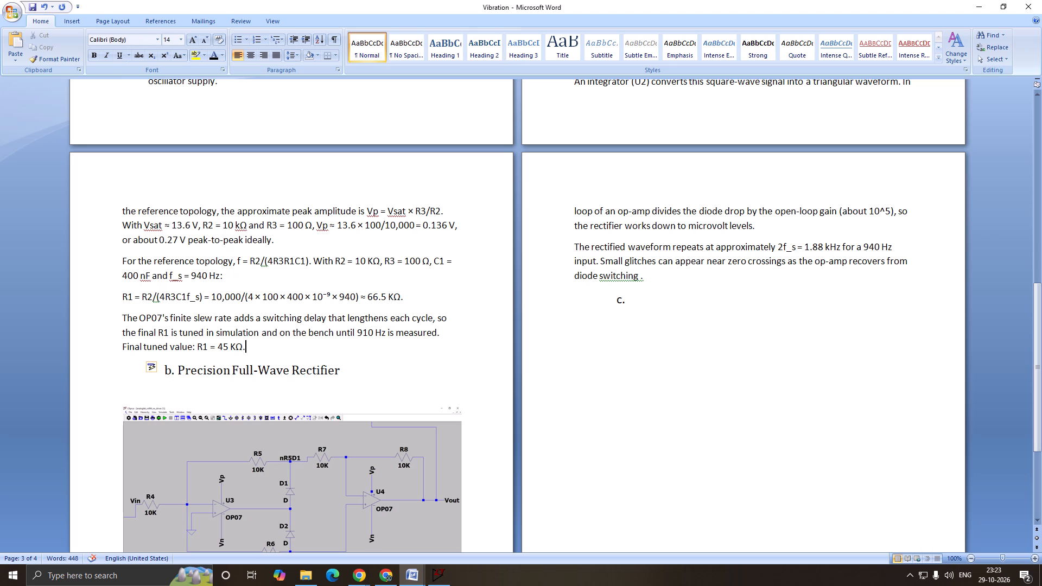
Insert a blank line above the Precision Full-Wave Rectifier heading and restore its automatic "b." numbering.
key("Down")
key("Left")
key("Left")
key("Left")
key("Left")
key("Left")
key("Left")
key("Left")
key("Left")
key("Left")
key("Left")
key("Left")
key("Left")
key("Left")
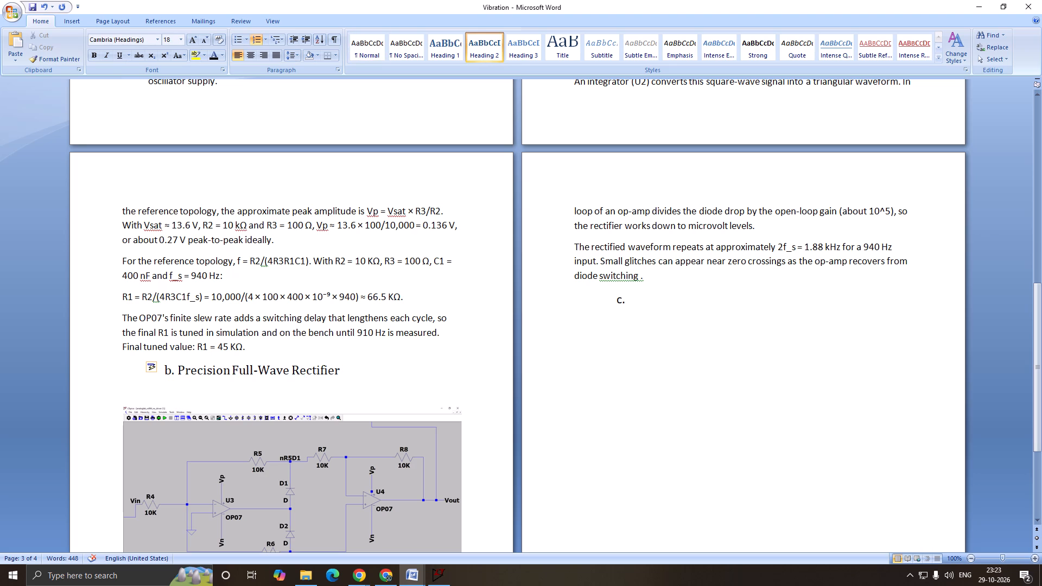
key("Left")
key("Right")
key("Return")
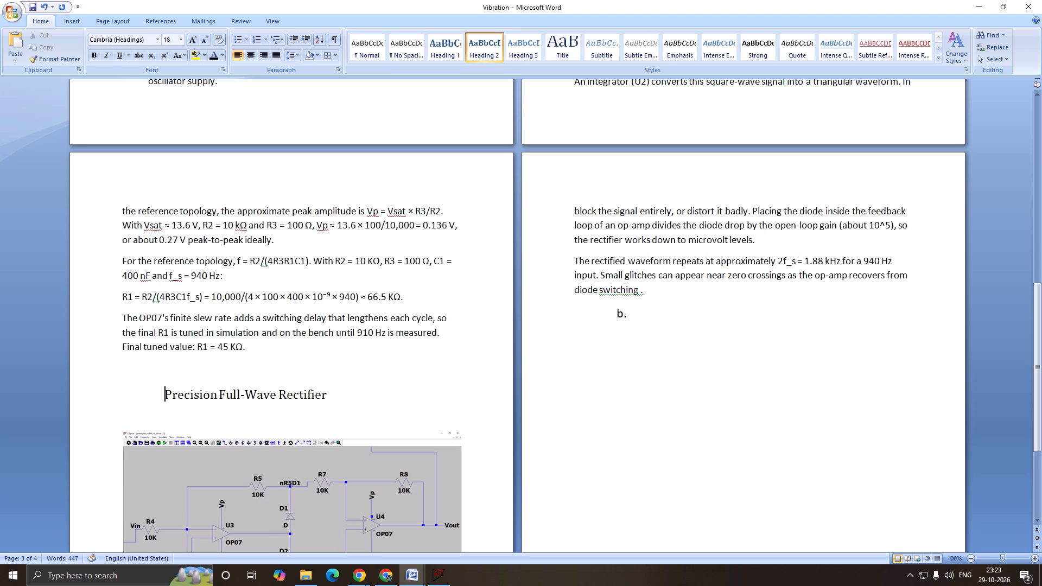
type("b.")
key("space")
Insert a blank line between the rectified waveform paragraph and the empty "c." heading, and return to the "c." line.
scroll(596, 340, "down", 6)
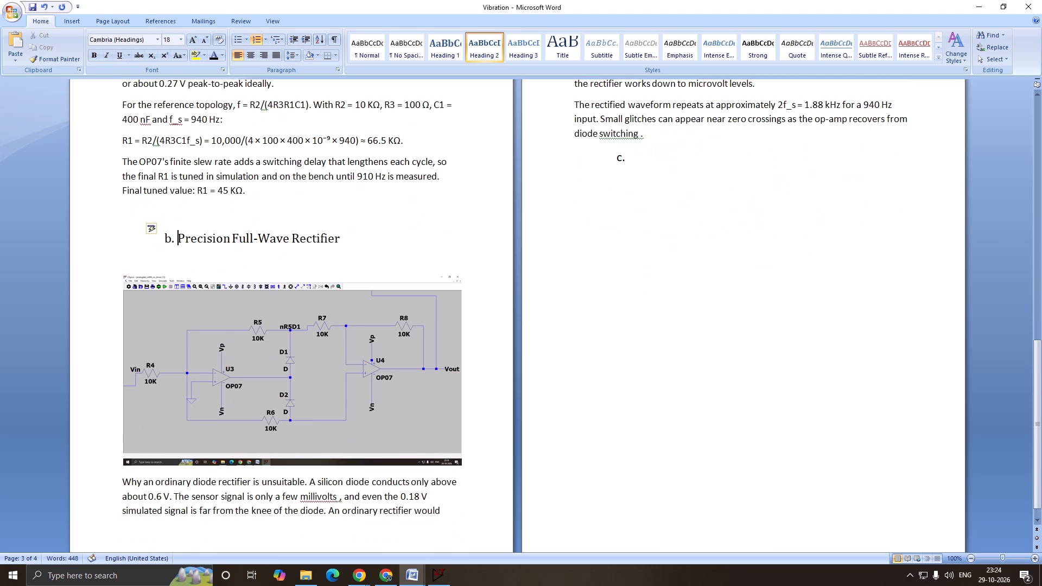
left_click(611, 155)
key("Left")
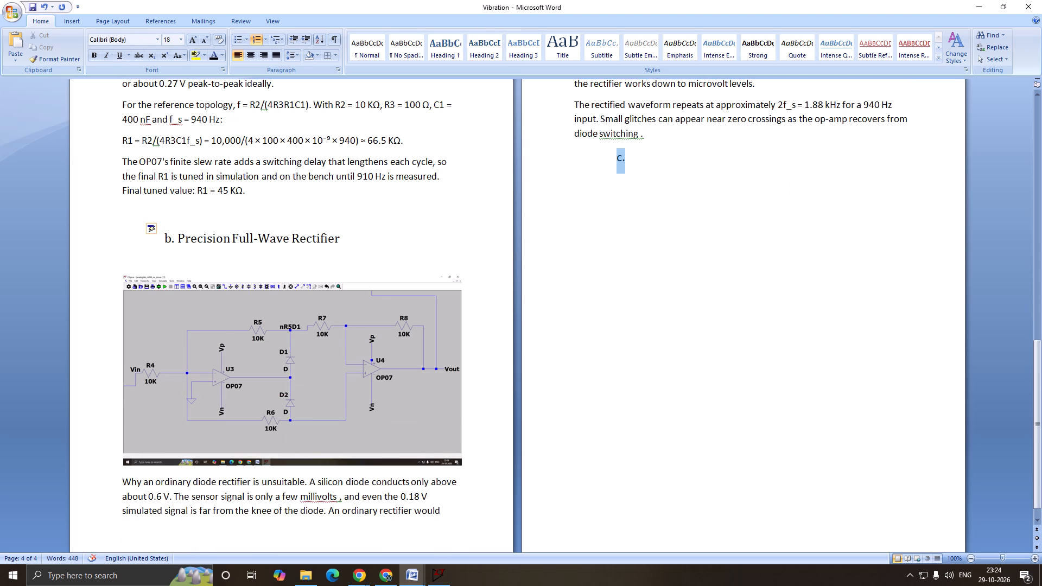
key("Left")
key("Return")
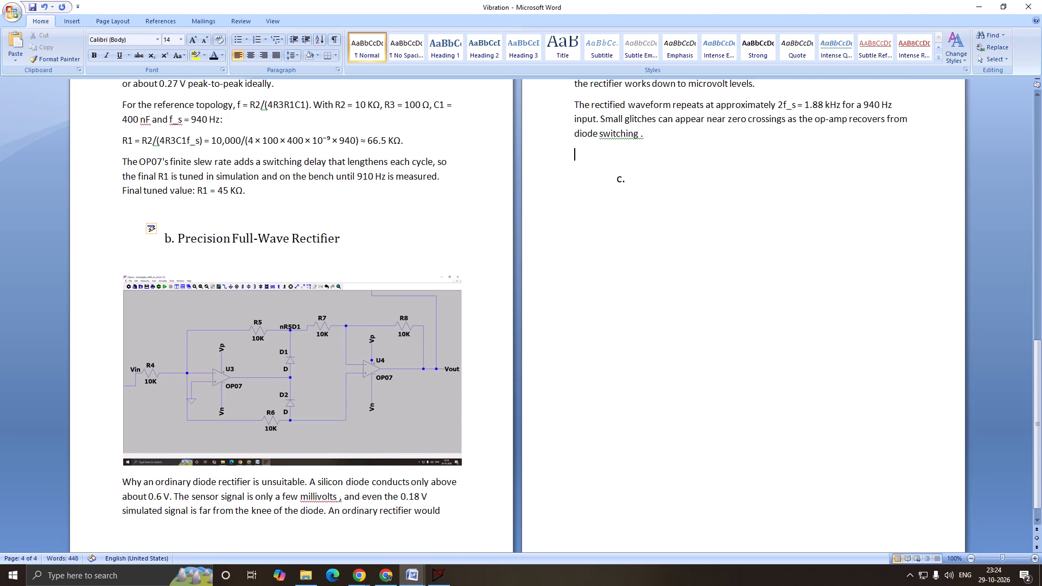
key("Down")
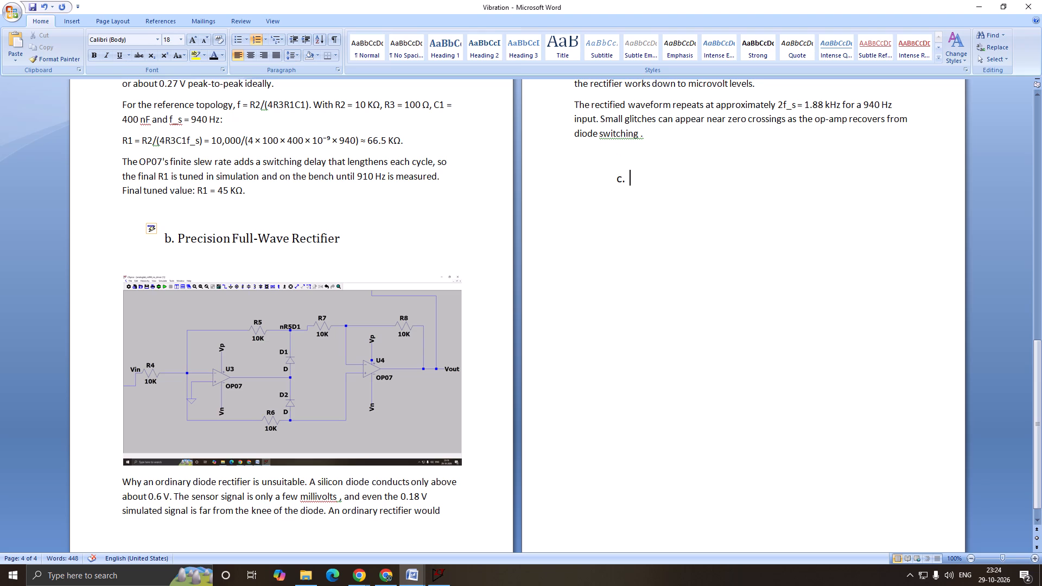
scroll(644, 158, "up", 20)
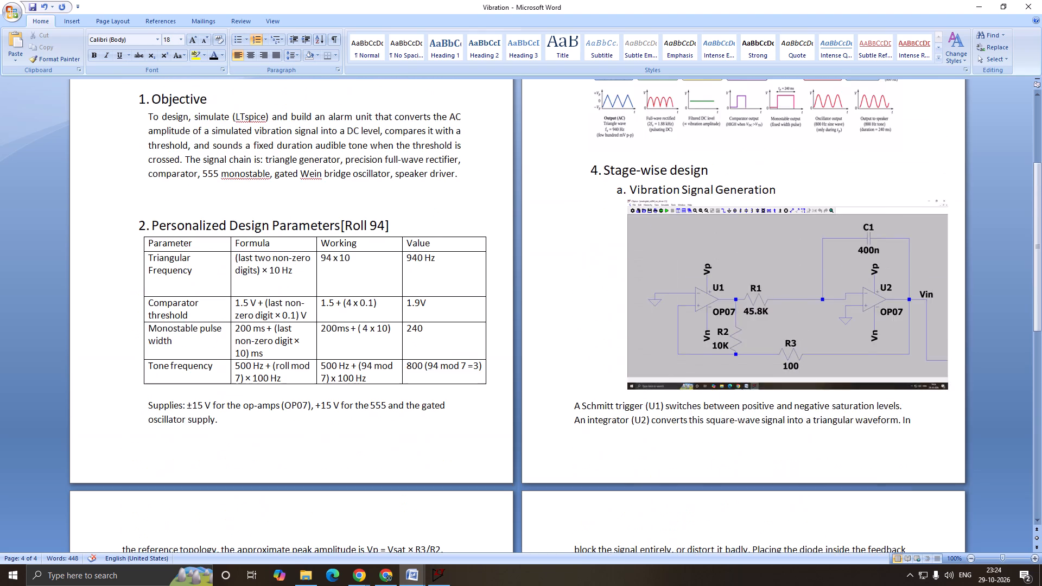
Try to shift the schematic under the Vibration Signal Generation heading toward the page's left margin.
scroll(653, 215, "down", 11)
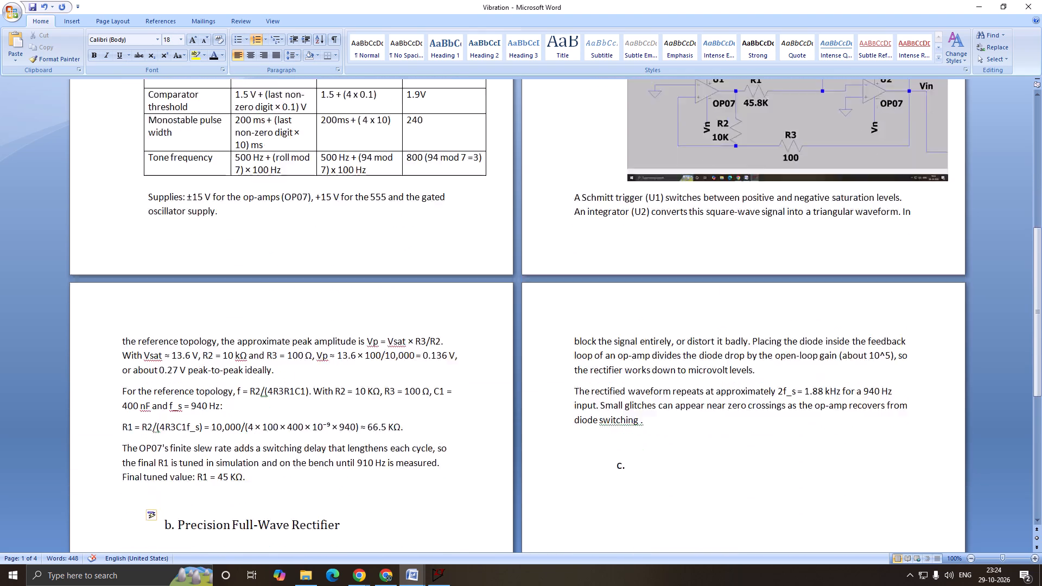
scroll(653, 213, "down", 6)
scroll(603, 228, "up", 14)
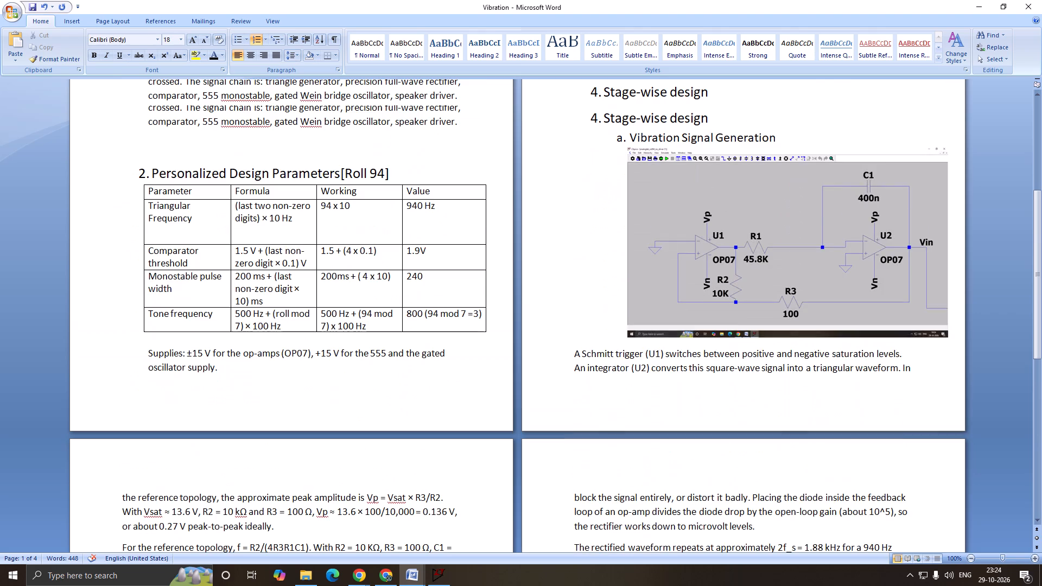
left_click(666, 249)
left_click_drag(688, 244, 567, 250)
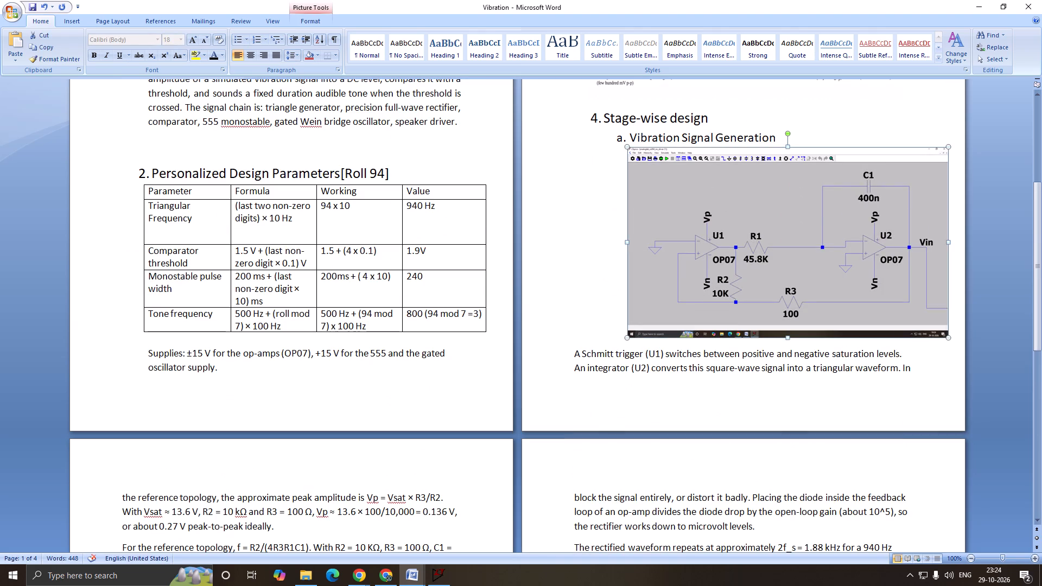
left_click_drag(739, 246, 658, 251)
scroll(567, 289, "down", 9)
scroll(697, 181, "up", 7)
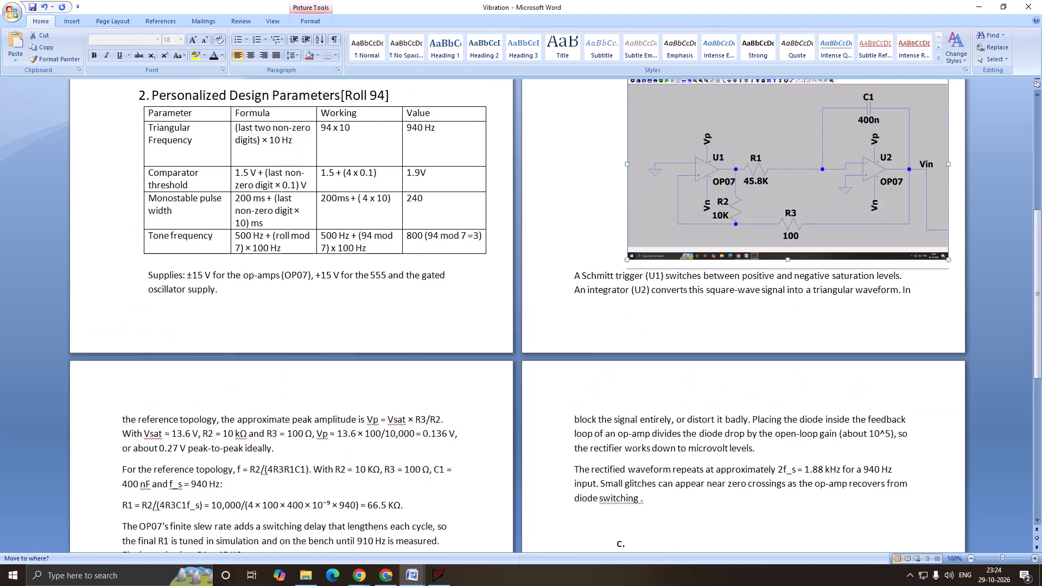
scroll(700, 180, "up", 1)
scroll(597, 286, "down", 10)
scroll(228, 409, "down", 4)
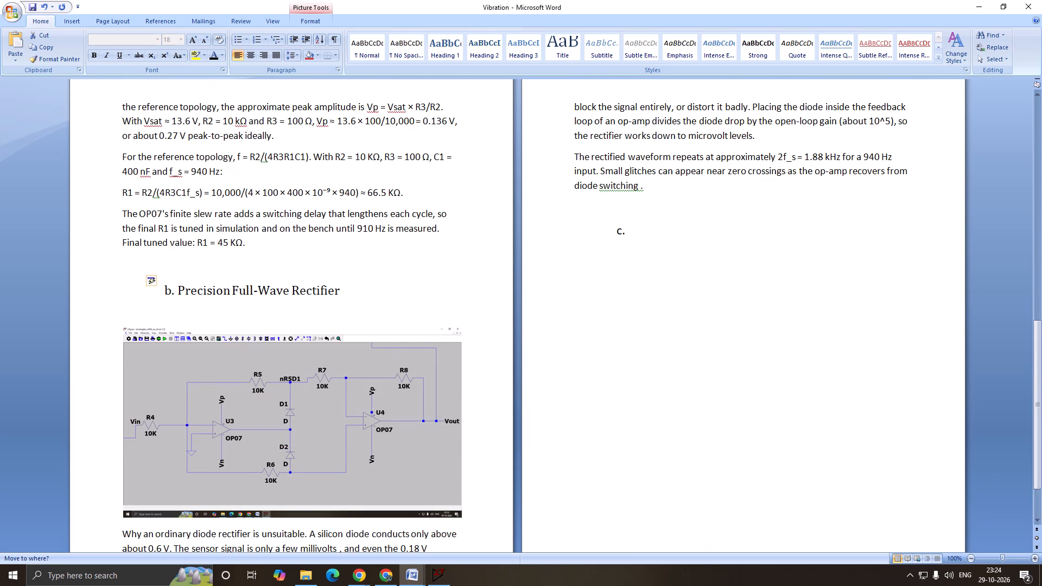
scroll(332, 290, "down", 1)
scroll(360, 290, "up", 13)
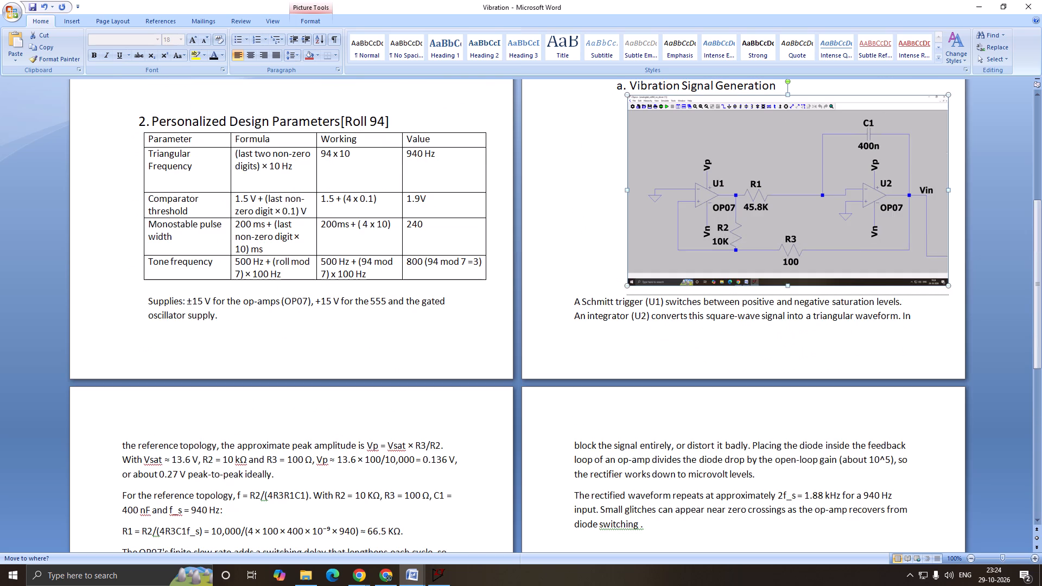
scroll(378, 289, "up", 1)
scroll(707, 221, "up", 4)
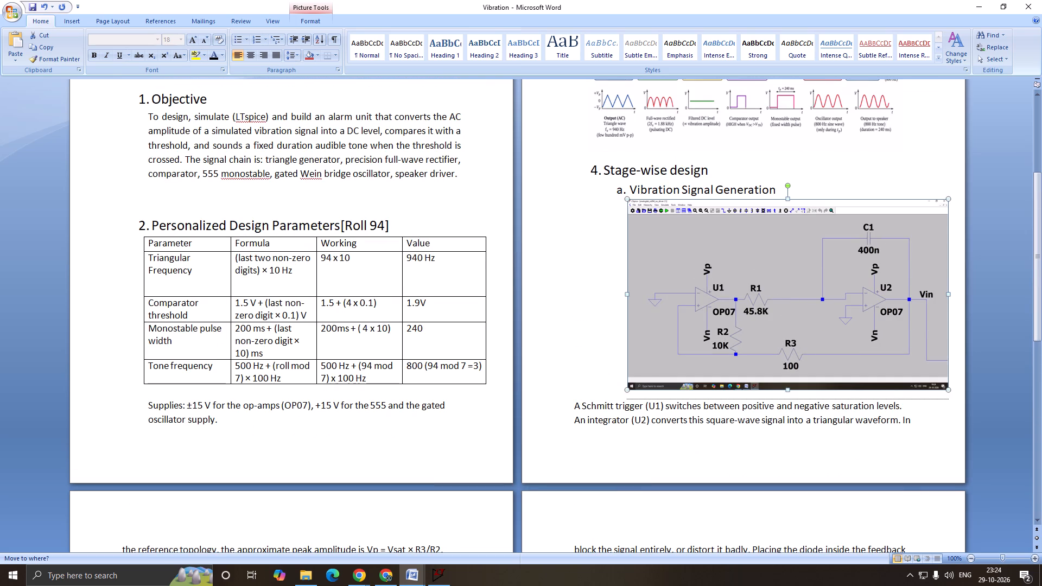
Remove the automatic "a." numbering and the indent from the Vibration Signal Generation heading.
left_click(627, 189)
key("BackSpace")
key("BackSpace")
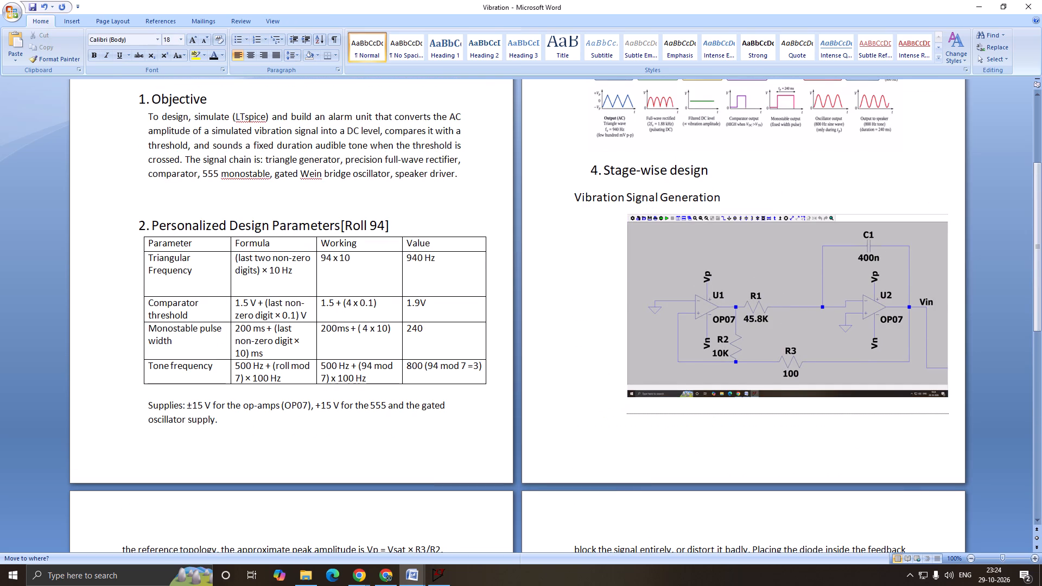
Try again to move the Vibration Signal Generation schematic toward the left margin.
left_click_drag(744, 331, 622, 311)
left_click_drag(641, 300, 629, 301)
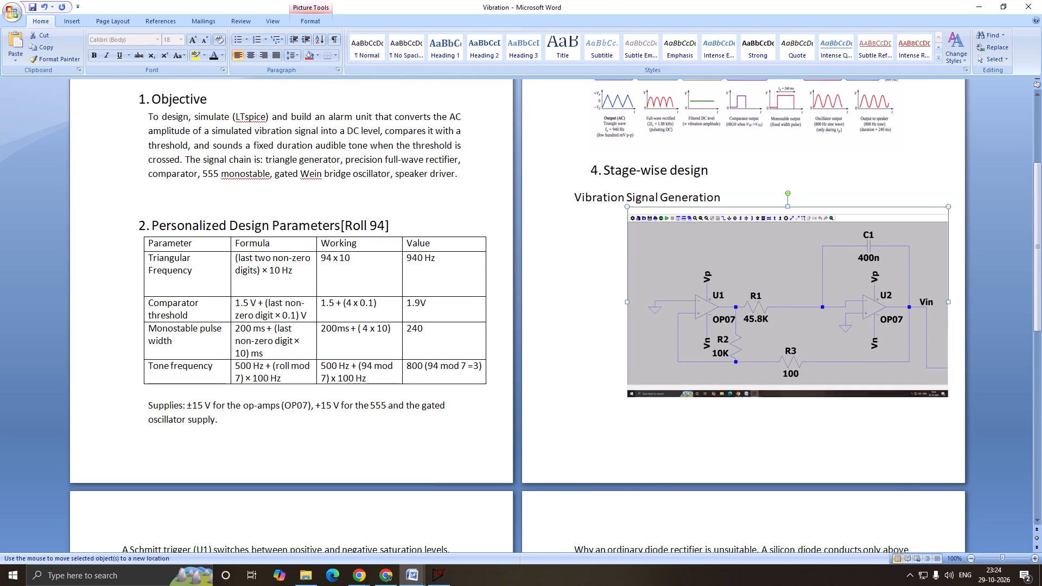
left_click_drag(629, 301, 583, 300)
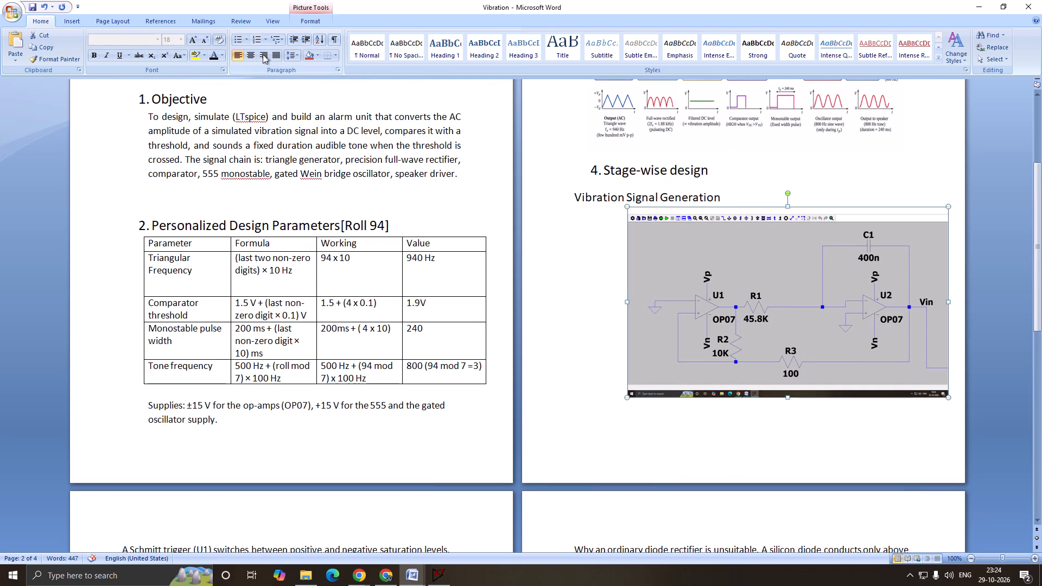
Set the paragraph holding the Vibration Signal Generation schematic to centred alignment.
left_click(256, 55)
double_click(256, 55)
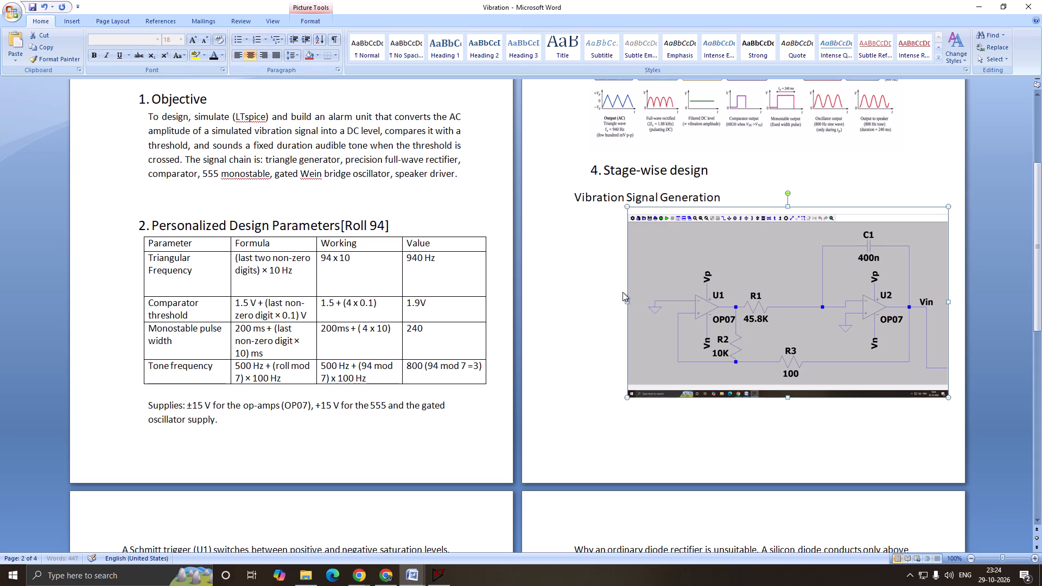
Resize the Vibration Signal Generation schematic so it is slightly narrower and slightly taller, within the page margins.
left_click_drag(625, 301, 557, 310)
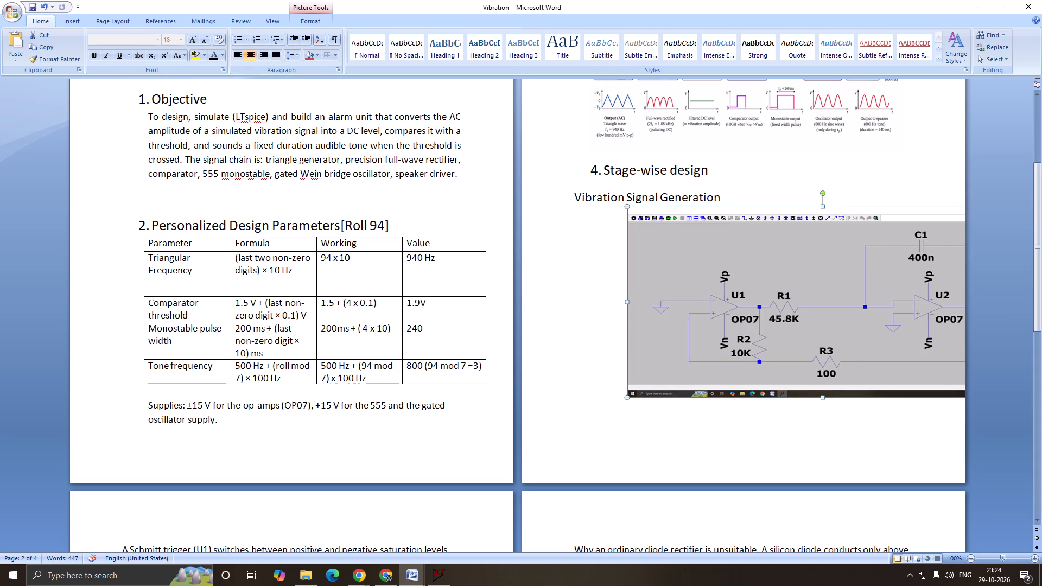
left_click_drag(628, 303, 677, 304)
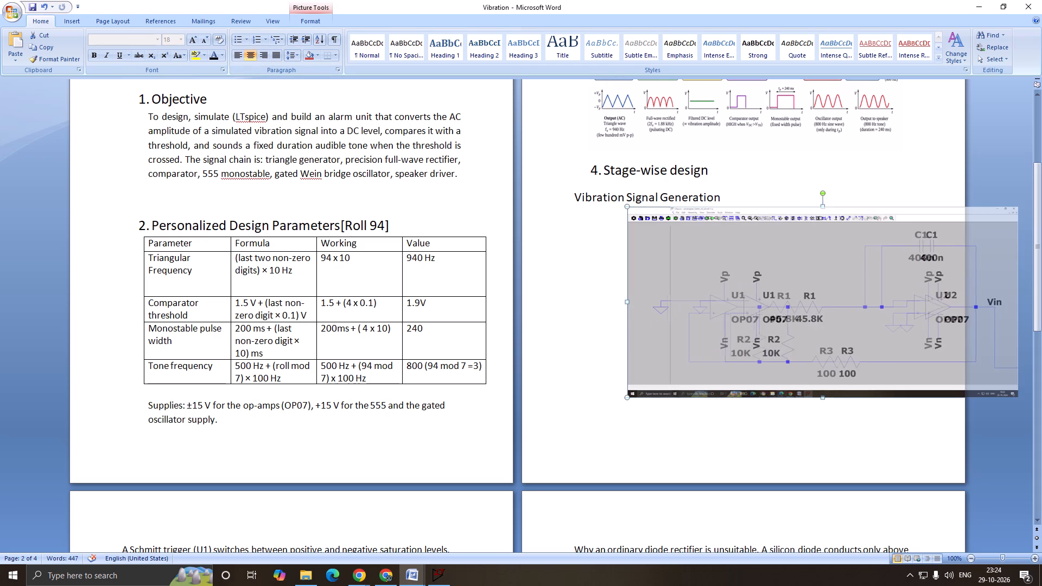
left_click_drag(677, 304, 677, 304)
left_click_drag(766, 304, 669, 305)
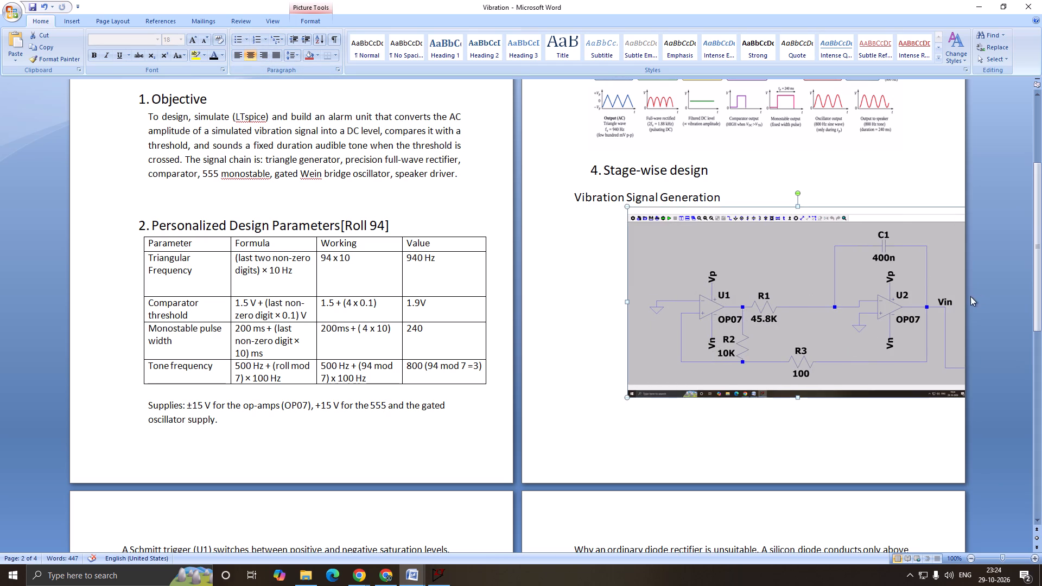
left_click_drag(962, 291, 714, 295)
left_click_drag(757, 295, 755, 296)
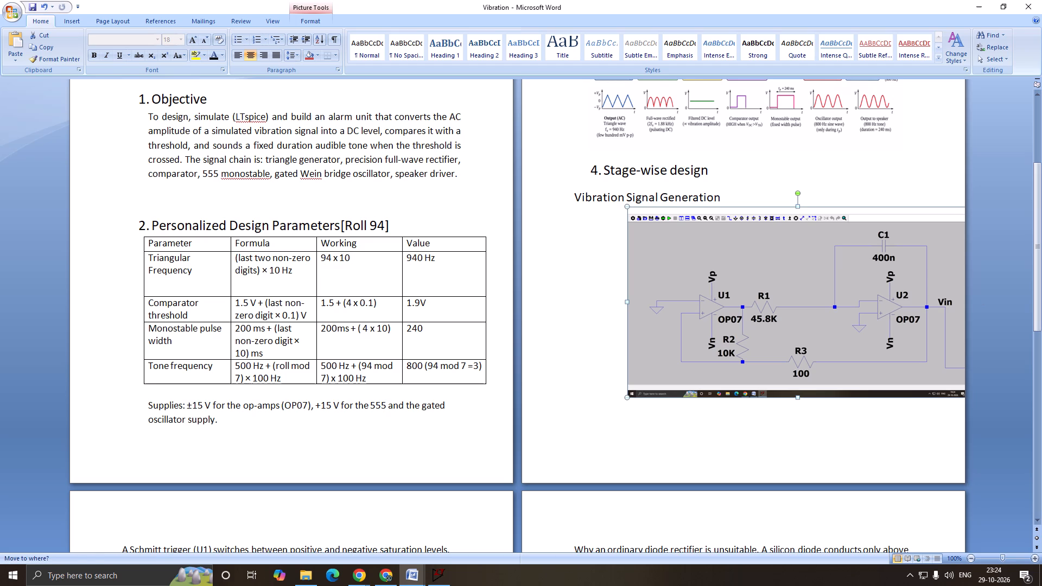
left_click_drag(755, 296, 607, 300)
left_click_drag(630, 303, 666, 303)
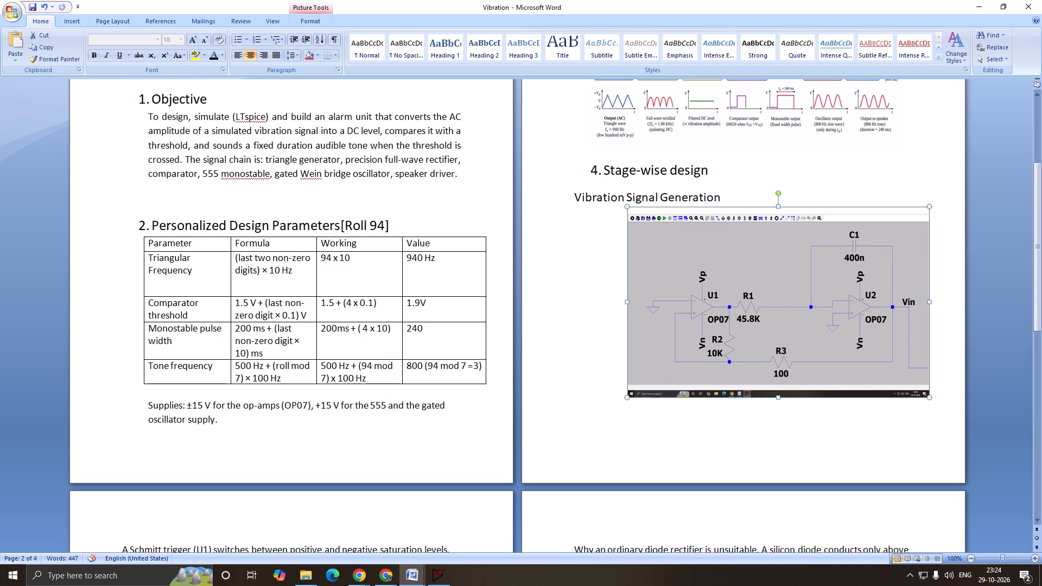
left_click(778, 194)
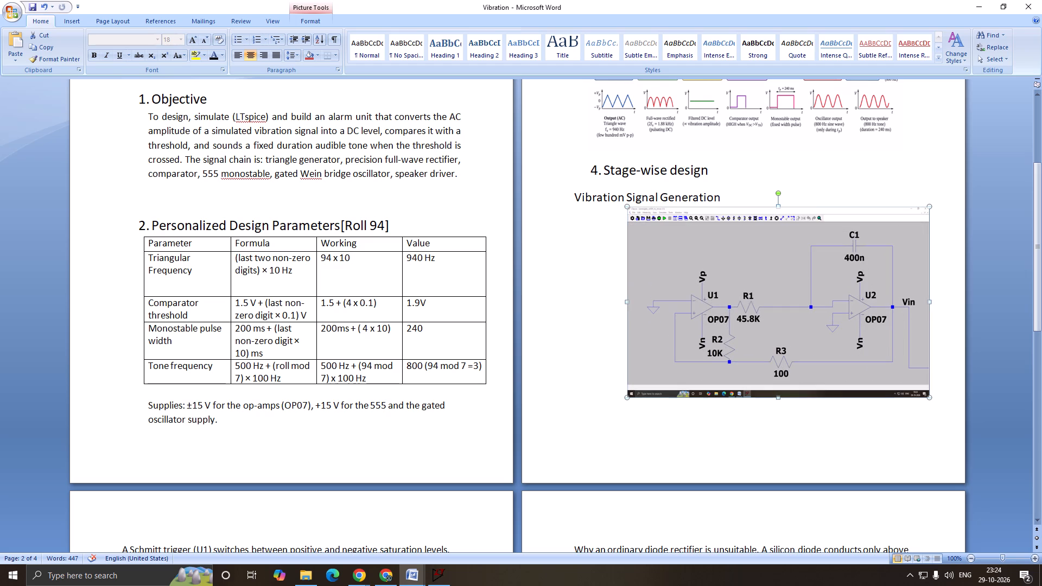
left_click_drag(776, 397, 776, 414)
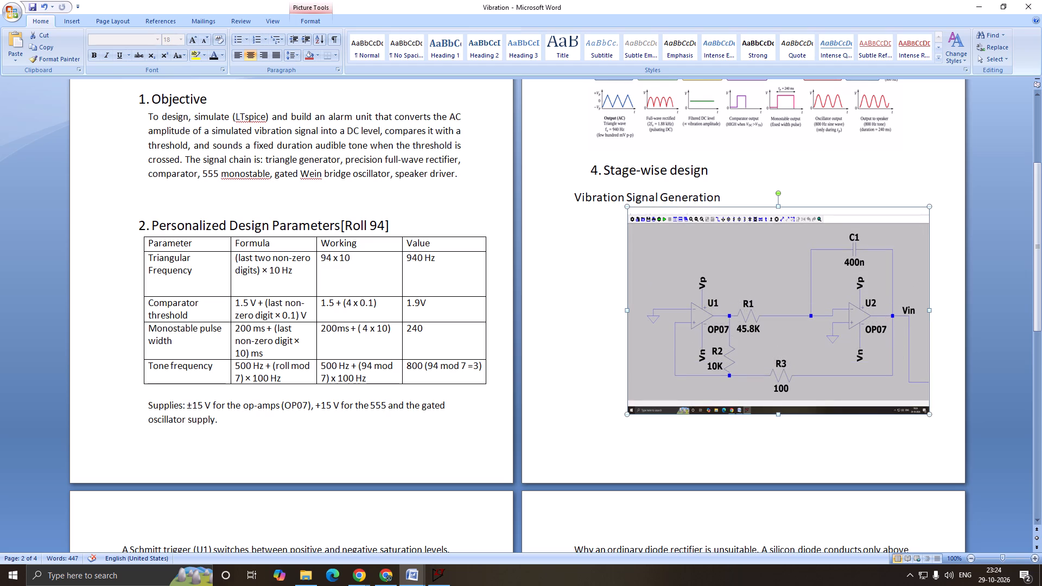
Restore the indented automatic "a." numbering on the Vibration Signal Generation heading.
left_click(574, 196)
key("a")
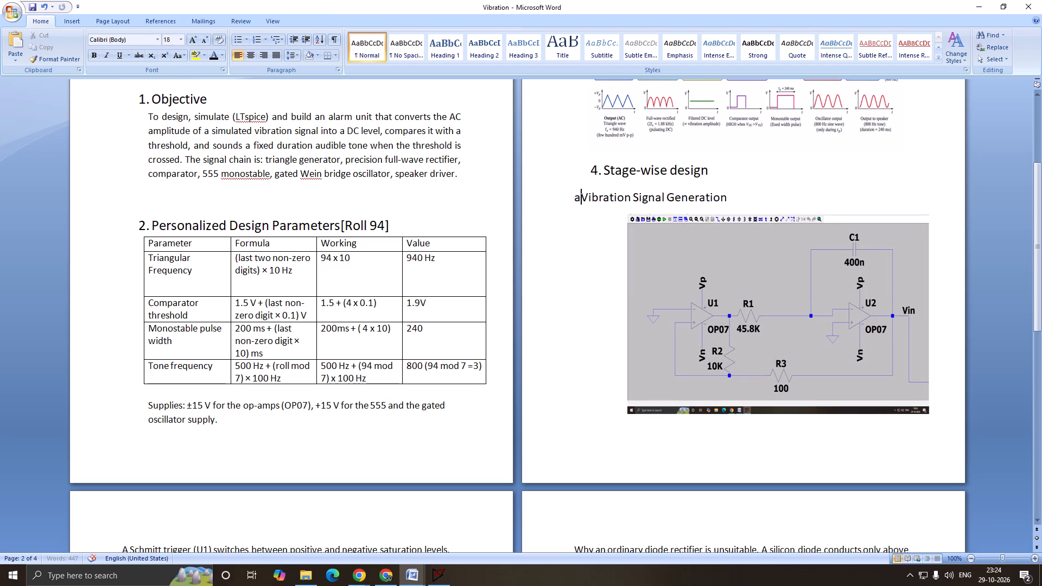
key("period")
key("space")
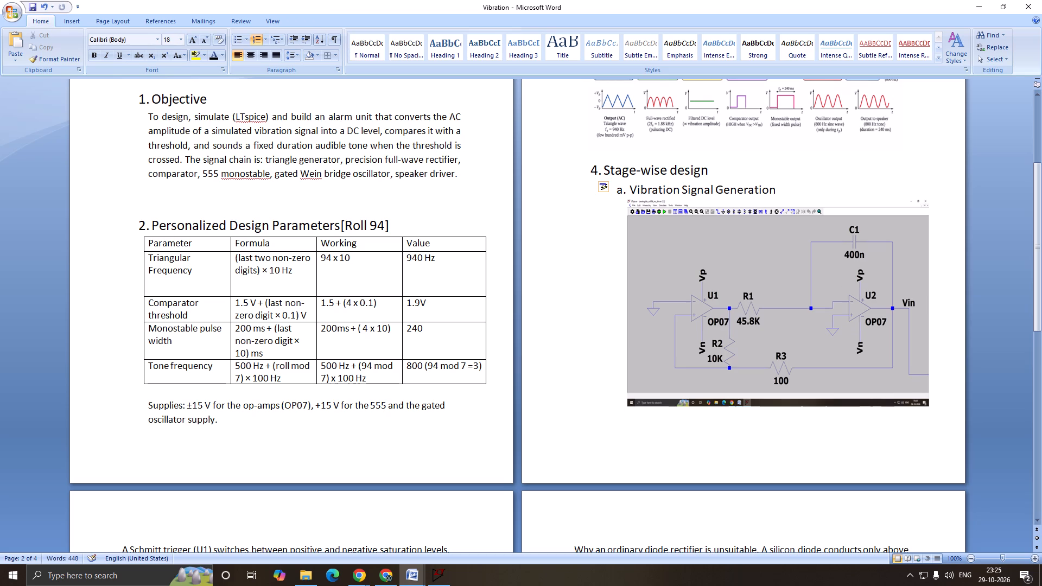
Examine the layout of the stage-wise design pages, from the Vibration Signal Generation schematic to the empty "c." item.
left_click(572, 316)
scroll(602, 282, "up", 2)
scroll(602, 278, "down", 7)
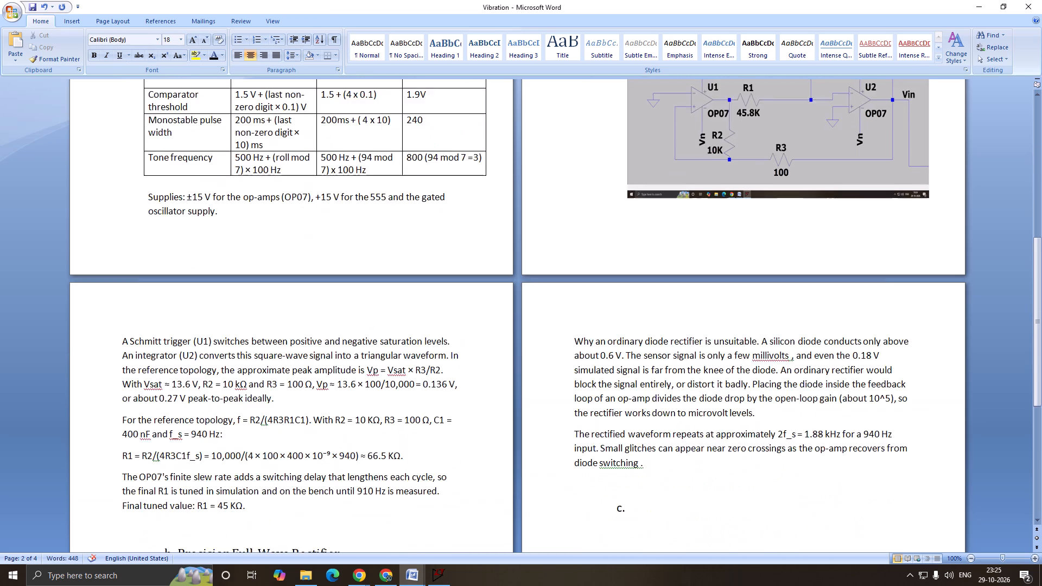
scroll(602, 278, "down", 19)
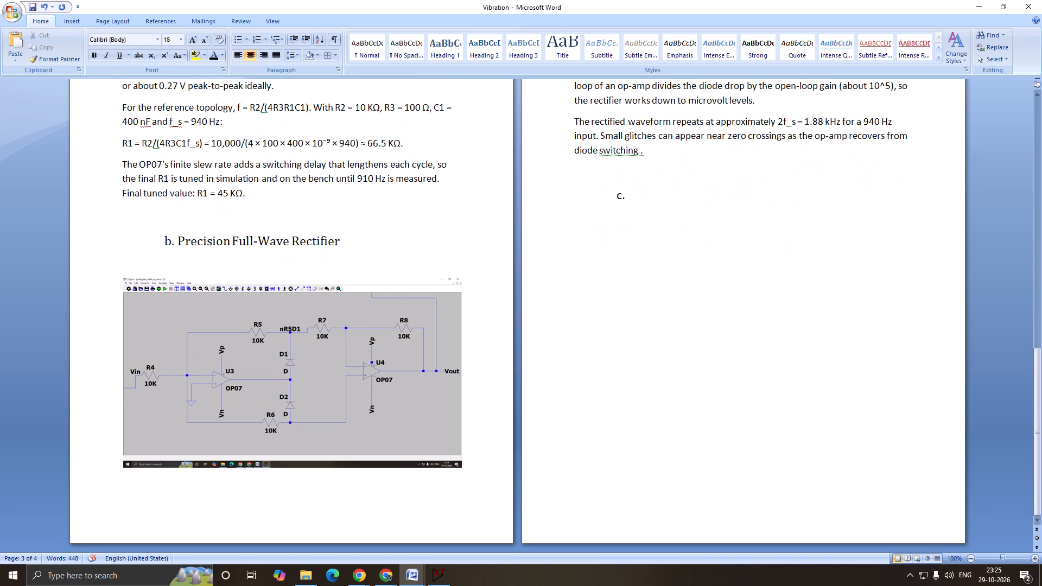
scroll(833, 297, "up", 15)
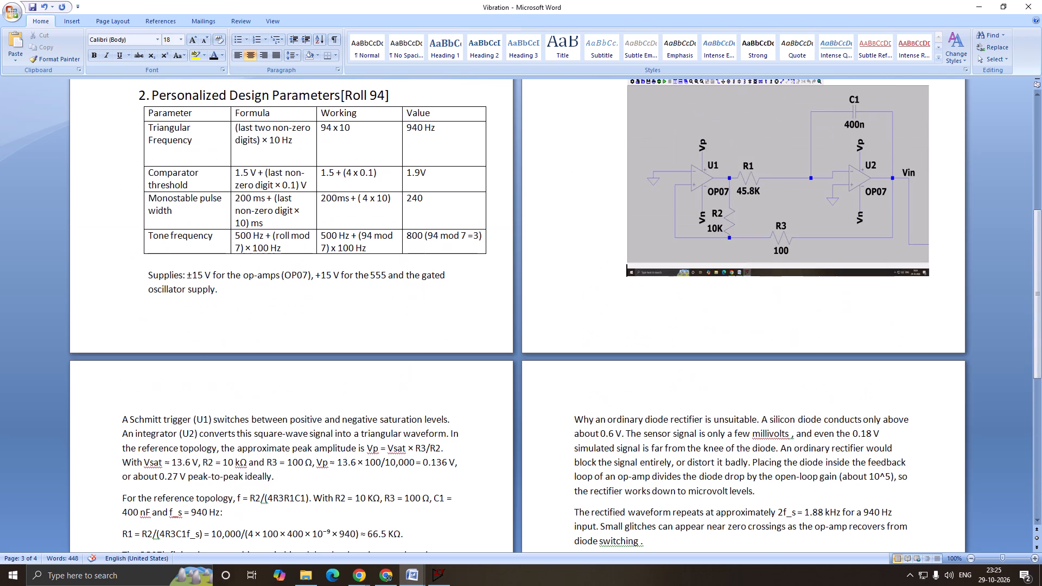
scroll(833, 164, "up", 4)
scroll(797, 299, "down", 15)
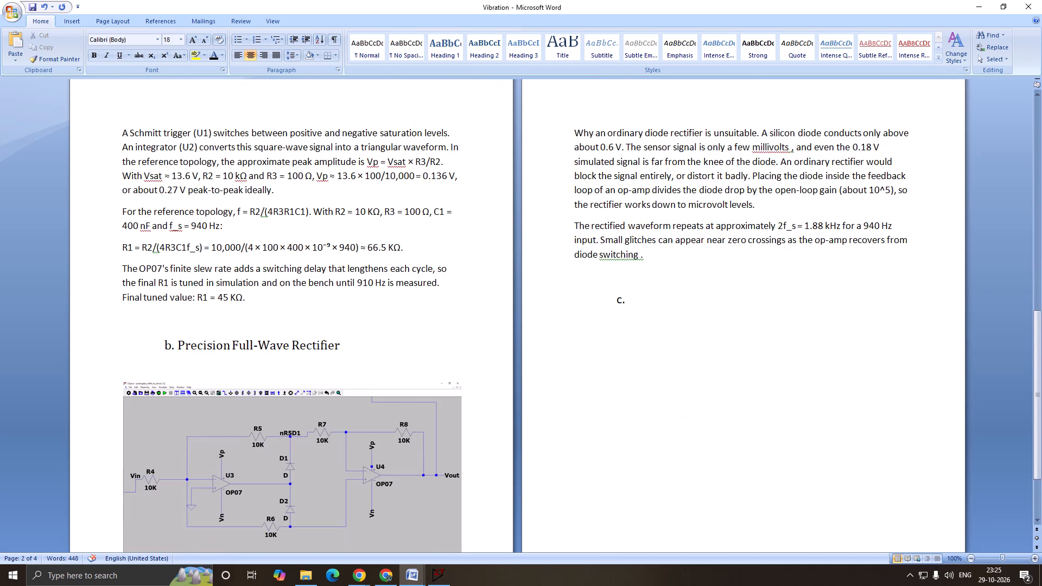
scroll(712, 369, "down", 4)
scroll(708, 378, "up", 16)
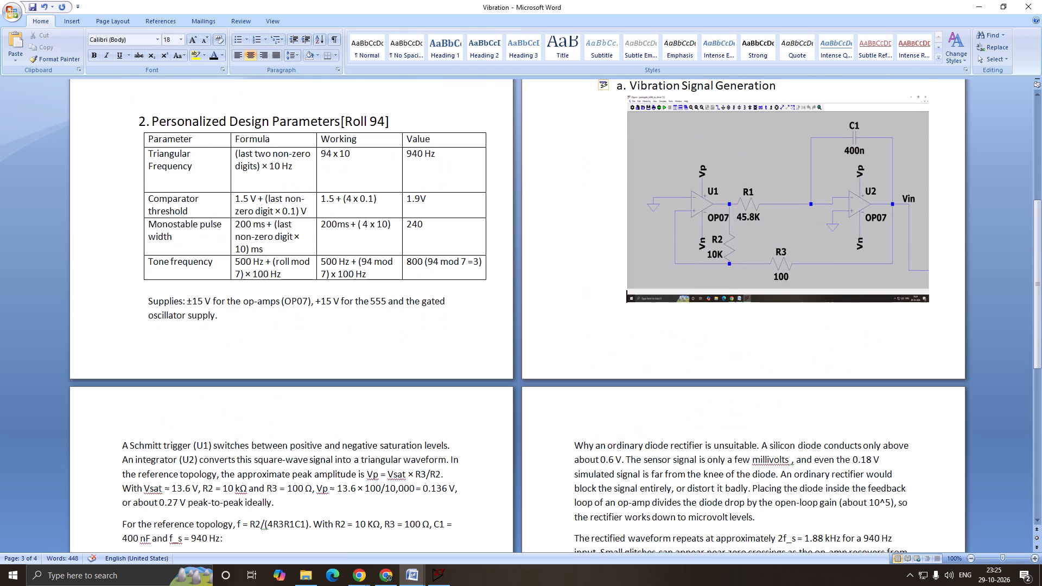
scroll(773, 296, "down", 9)
Enter "Averaging State" as the heading of item c and start an unnumbered line beneath it.
left_click(654, 389)
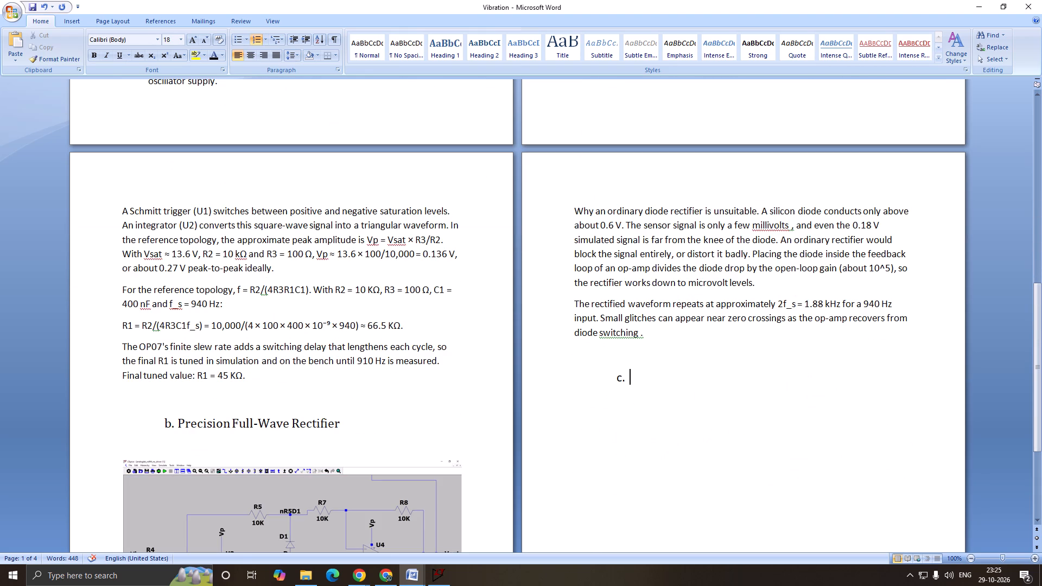
key("shift+a")
type("ve")
type("rag")
type("ing")
key("space")
type("State")
key("Return")
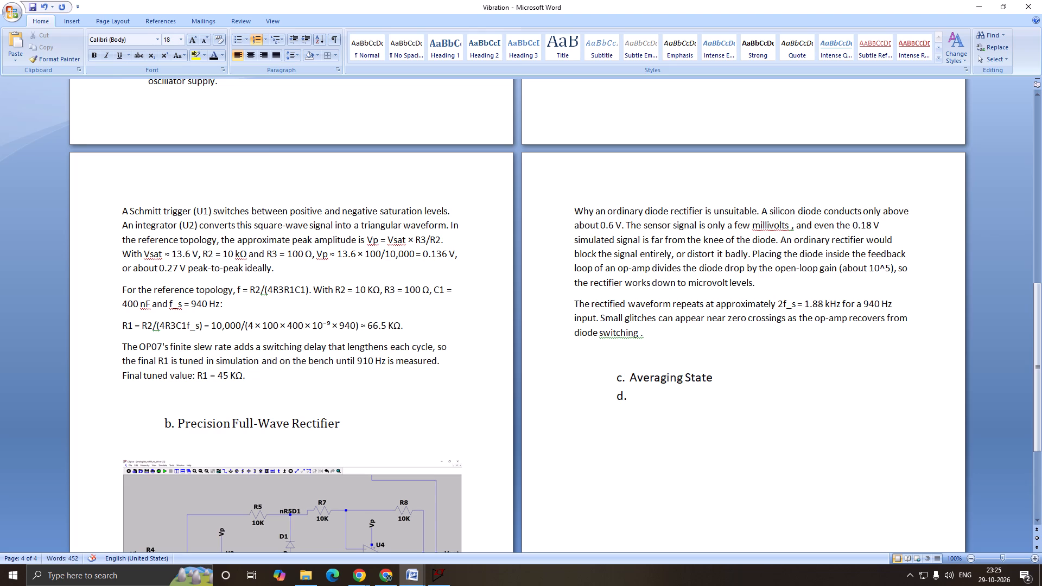
key("BackSpace")
In LTspice, frame the averaging stage with U5, R10, R11 and C3, capture the screen, and return to the Word report.
scroll(445, 550, "down", 2)
left_click(427, 581)
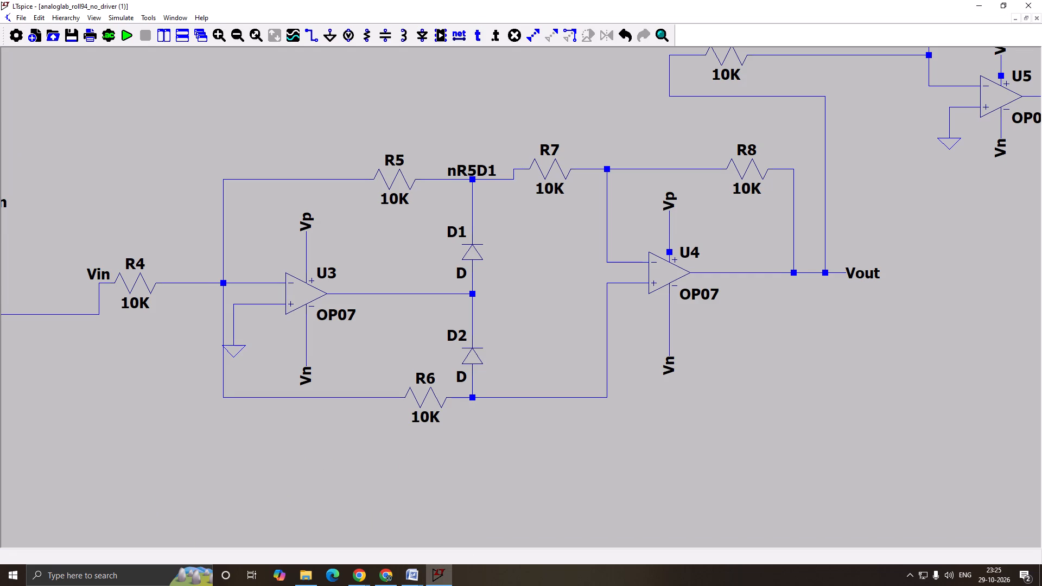
left_click_drag(902, 429, 541, 582)
left_click_drag(853, 233, 622, 430)
left_click_drag(844, 328, 666, 269)
left_click_drag(46, 121, 186, 134)
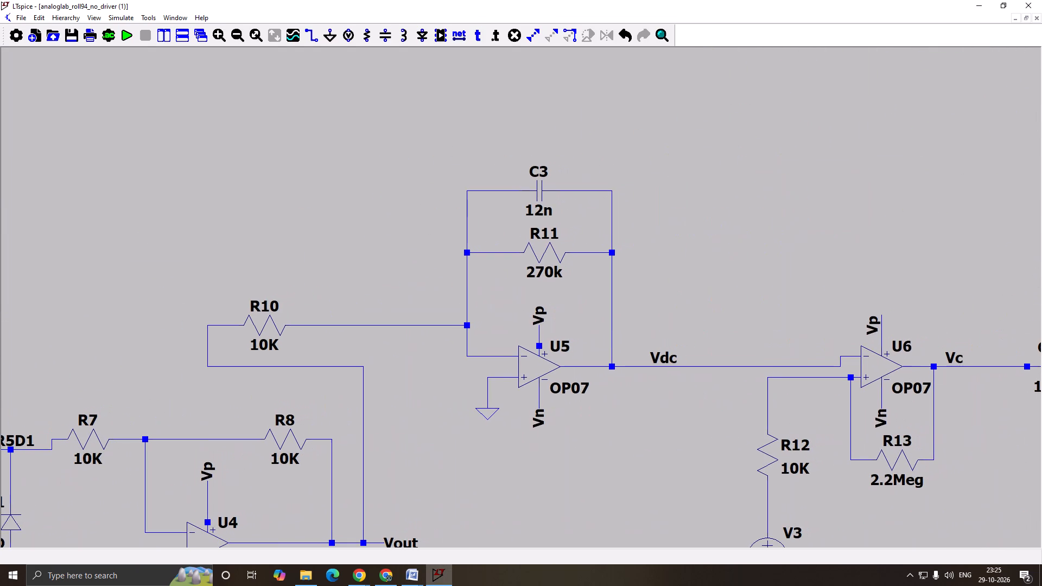
left_click(220, 34)
left_click_drag(132, 115, 798, 324)
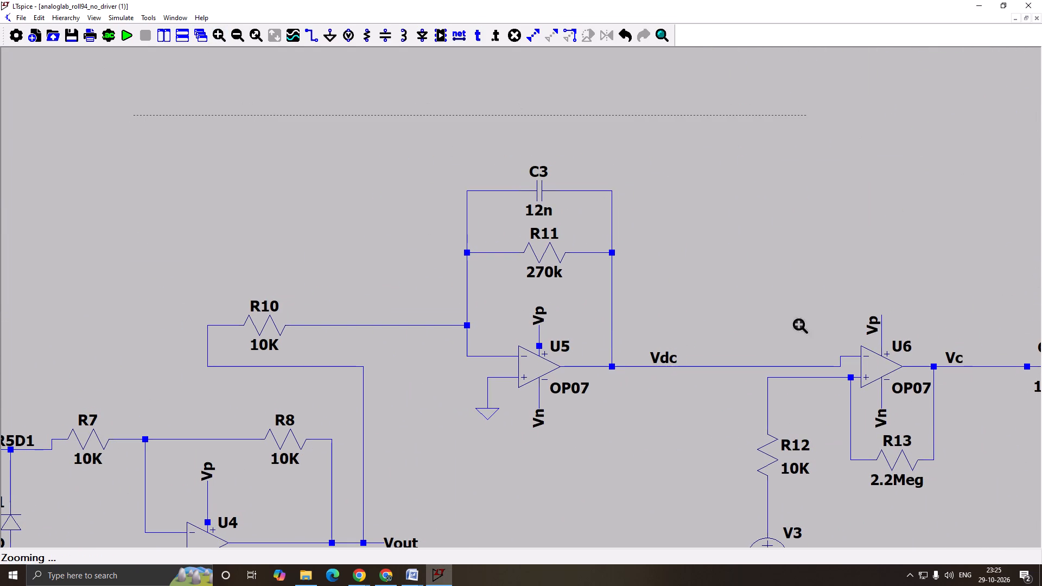
left_click_drag(798, 324, 706, 431)
left_click_drag(943, 364, 862, 340)
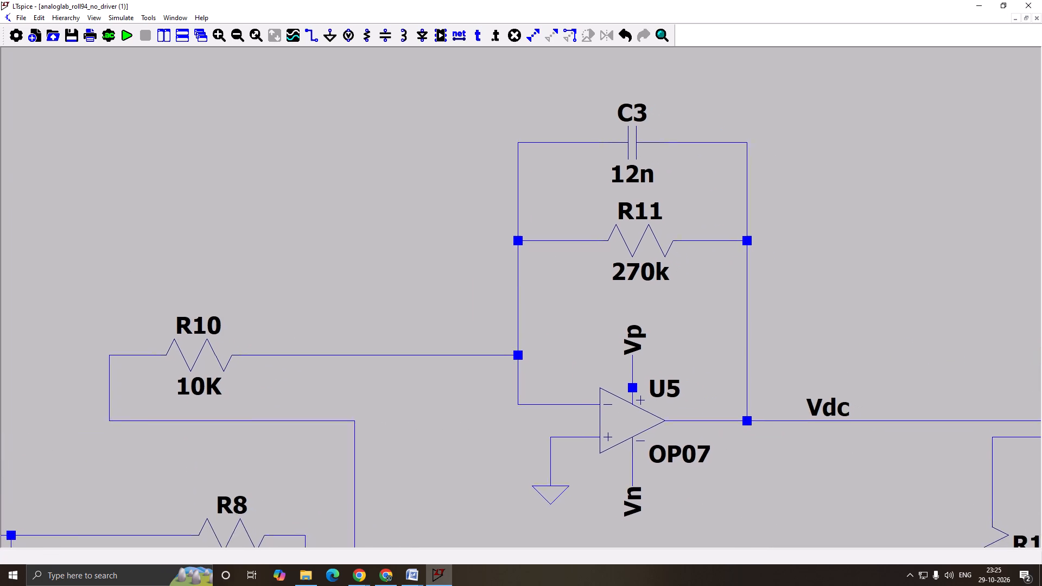
left_click_drag(862, 340, 786, 351)
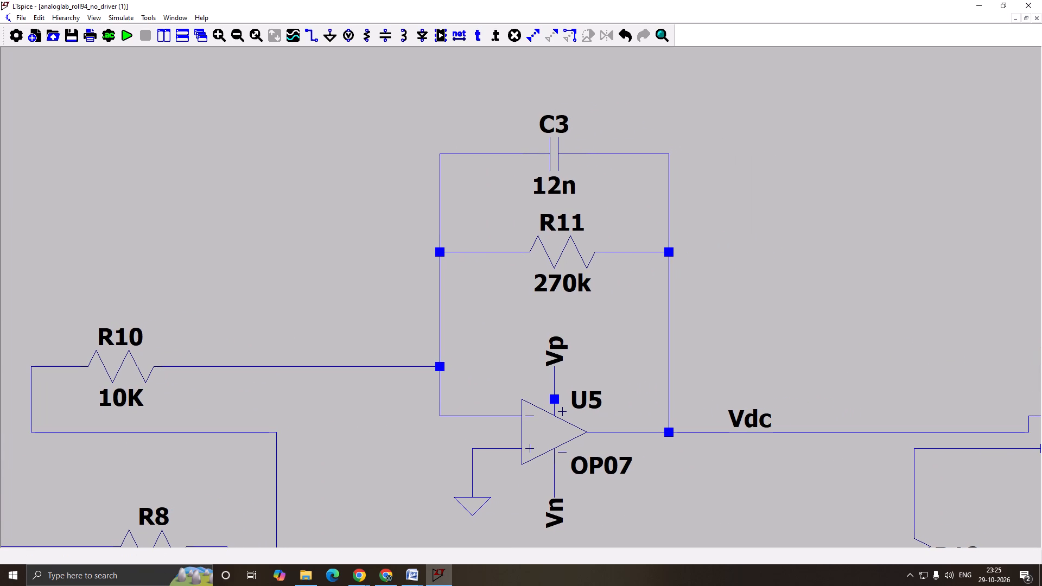
key("ctrl+Print")
key("alt+Tab")
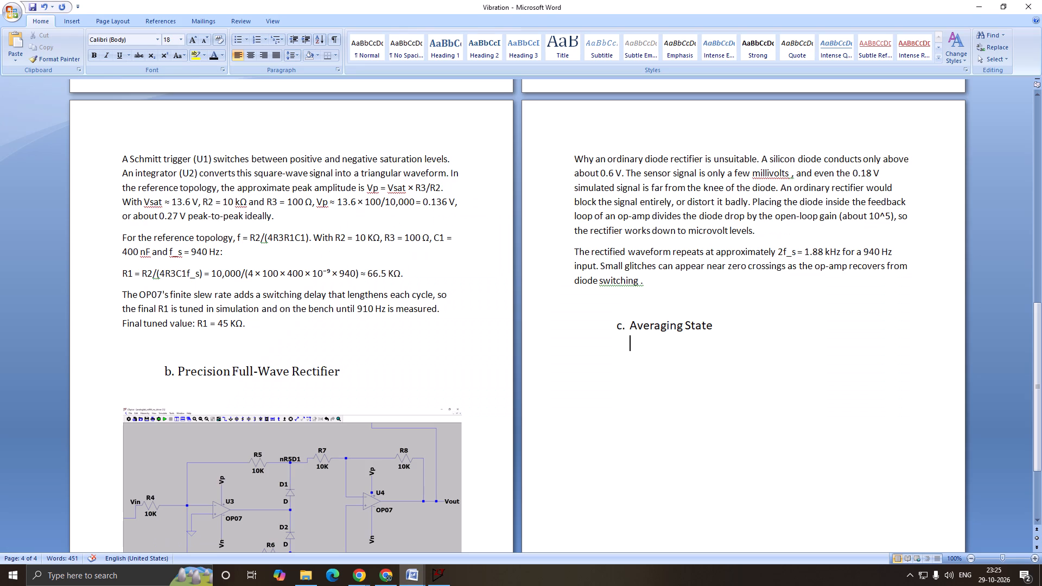
Insert the captured averaging-stage schematic beneath the "Averaging State" heading and narrow it to fit within the page margins.
key("ctrl+v")
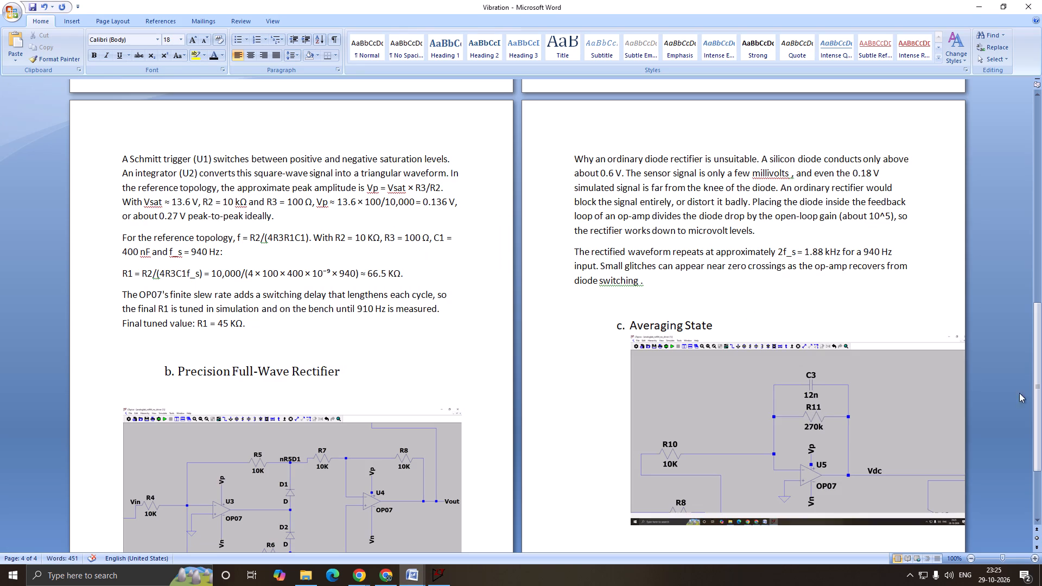
left_click_drag(631, 422, 663, 422)
left_click_drag(631, 431, 652, 432)
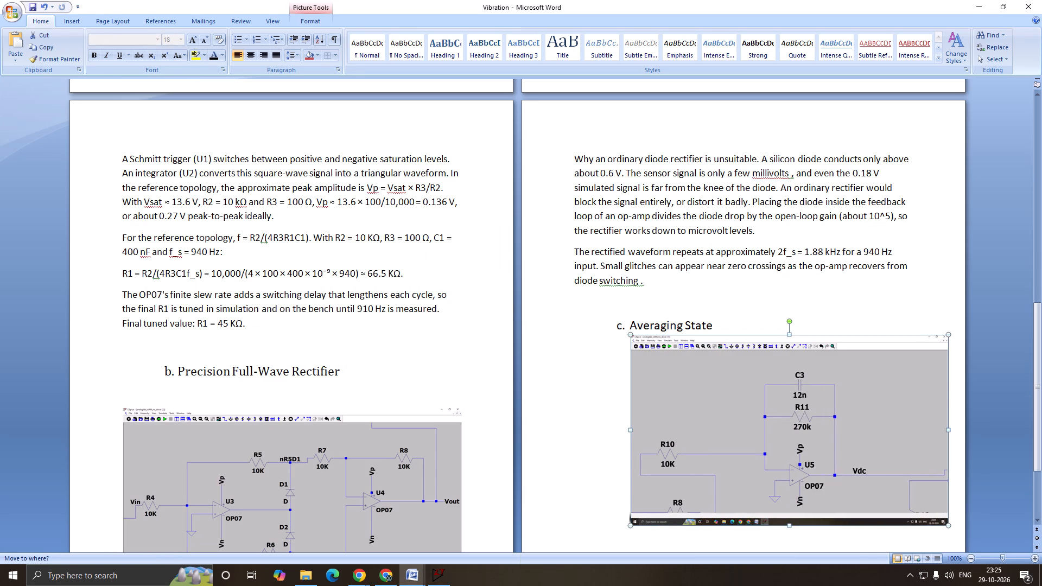
scroll(935, 321, "up", 8)
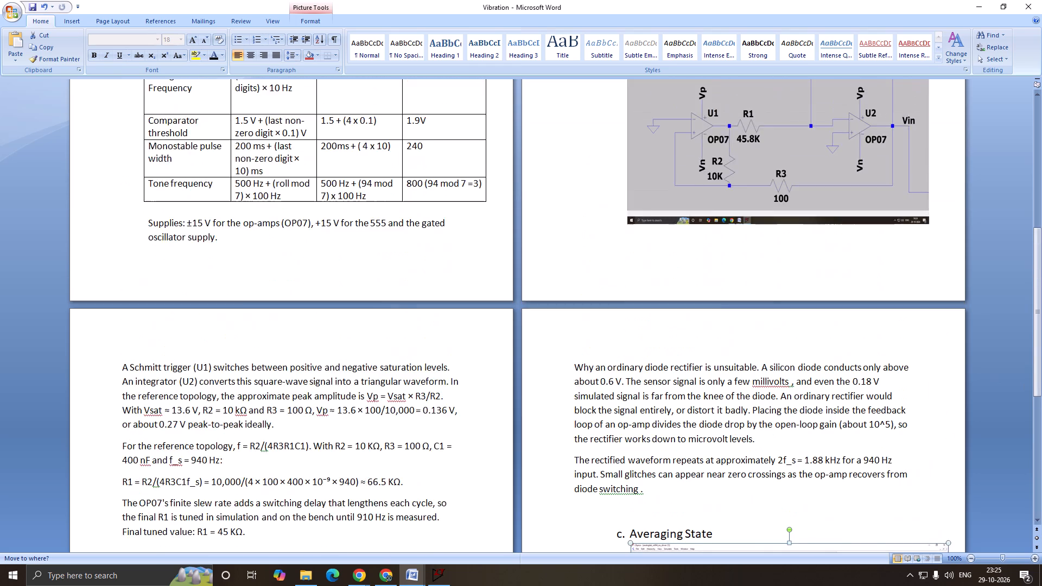
scroll(938, 320, "down", 9)
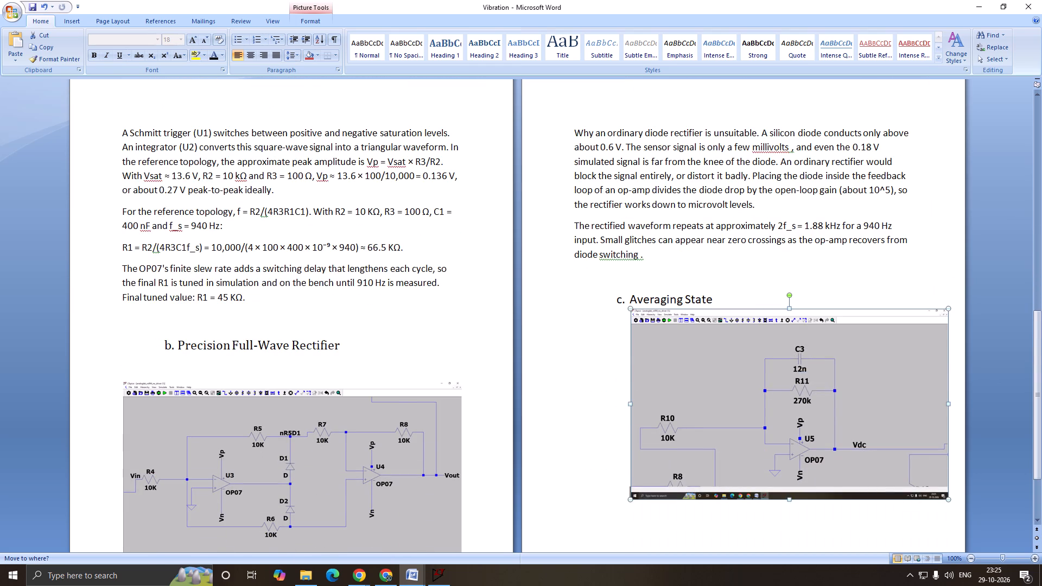
left_click_drag(630, 404, 638, 404)
scroll(979, 363, "up", 8)
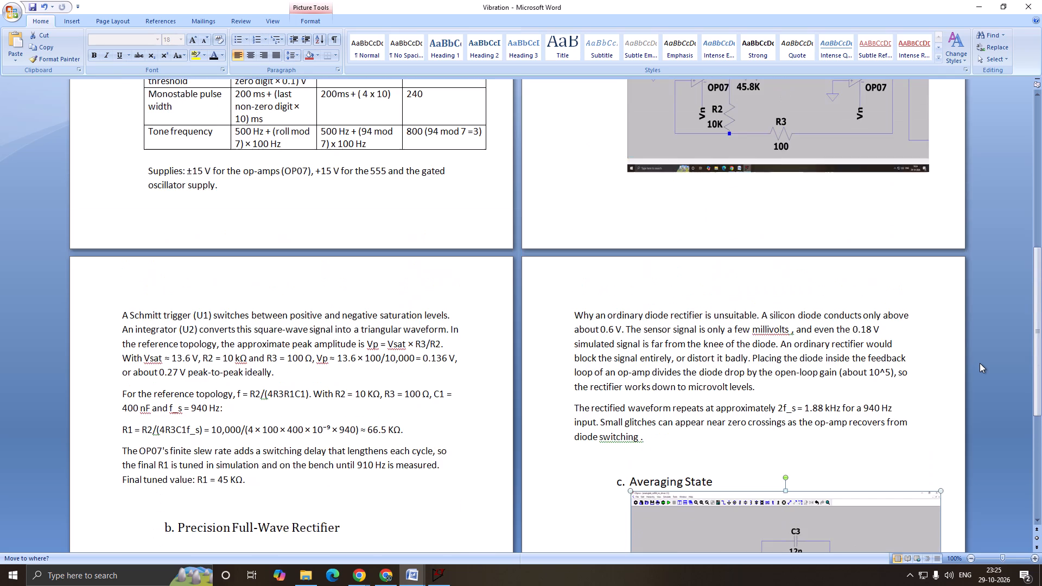
scroll(980, 363, "up", 2)
scroll(980, 363, "down", 10)
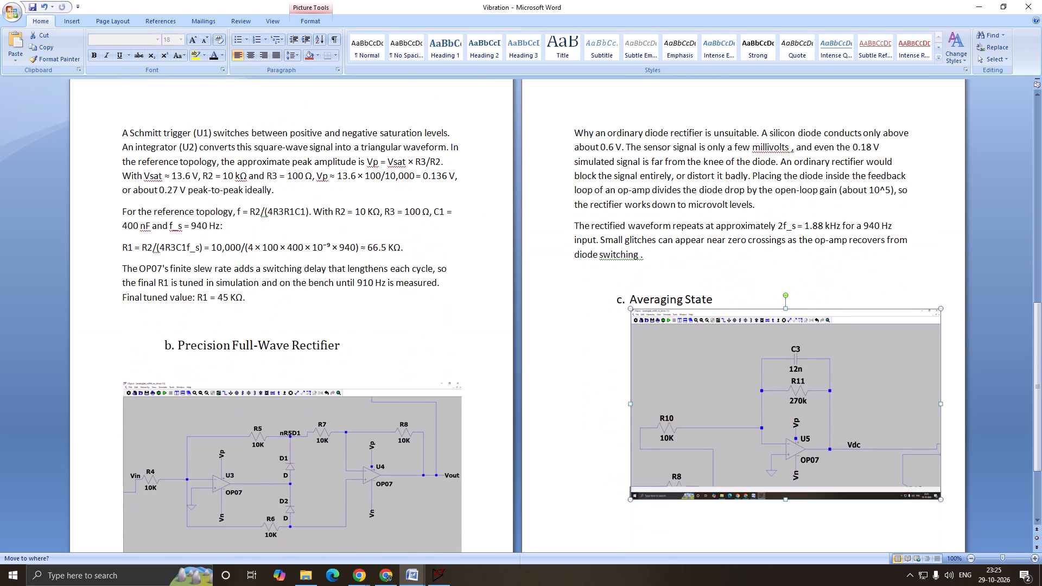
left_click_drag(939, 403, 898, 403)
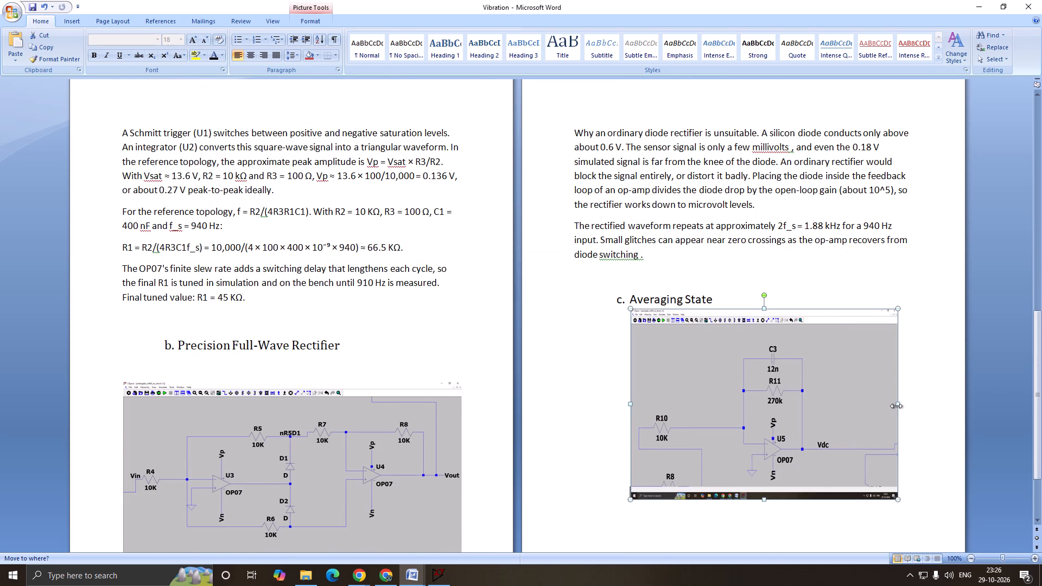
left_click_drag(898, 404, 919, 404)
left_click(1022, 320)
Start a new unindented line below the averaging-stage schematic and set its font size to 14.
scroll(1018, 319, "down", 7)
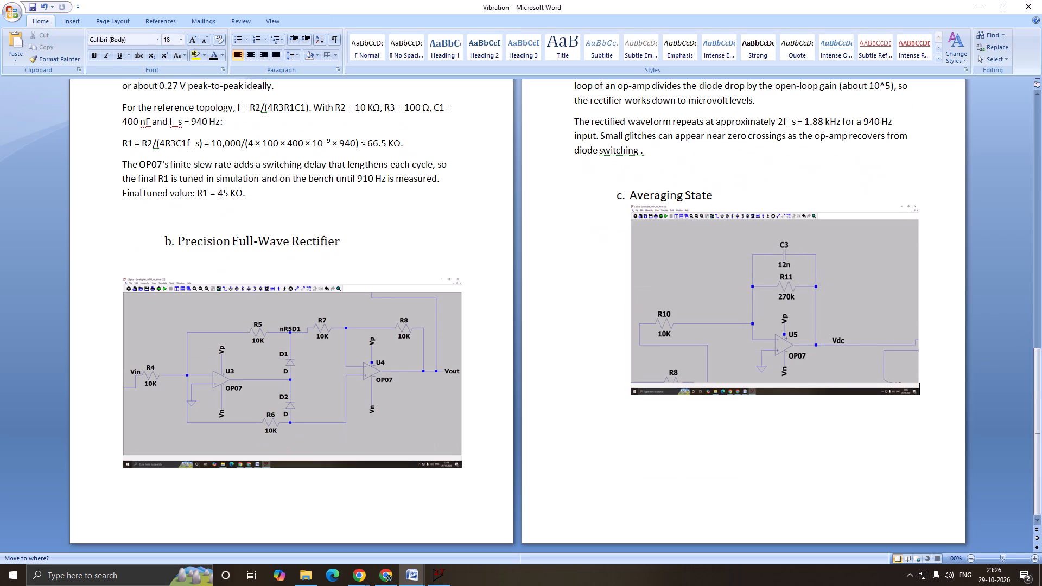
left_click(588, 411)
left_click_drag(569, 416, 579, 416)
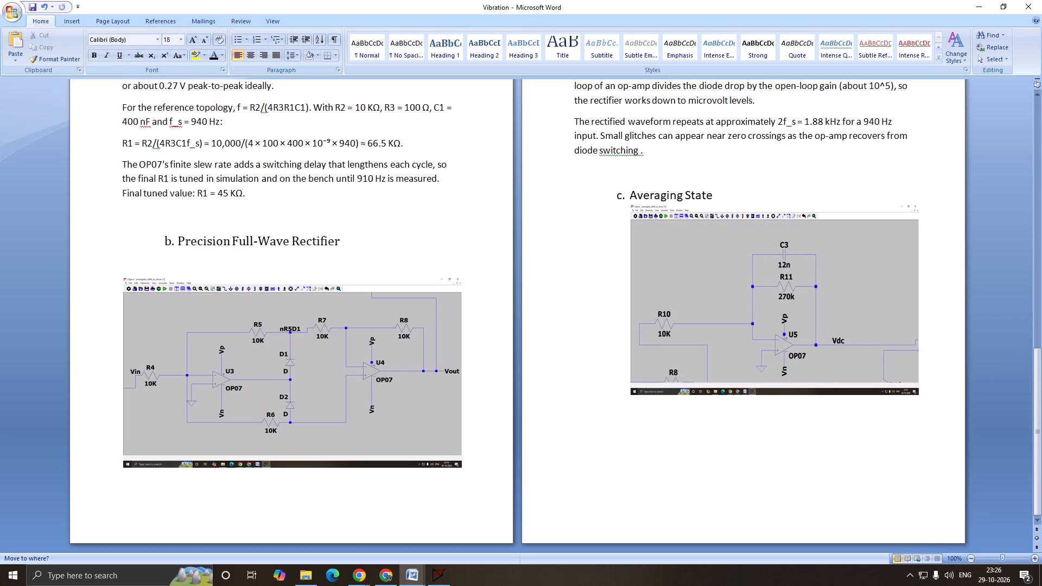
left_click(932, 373)
key("Return")
key("BackSpace")
key("Return")
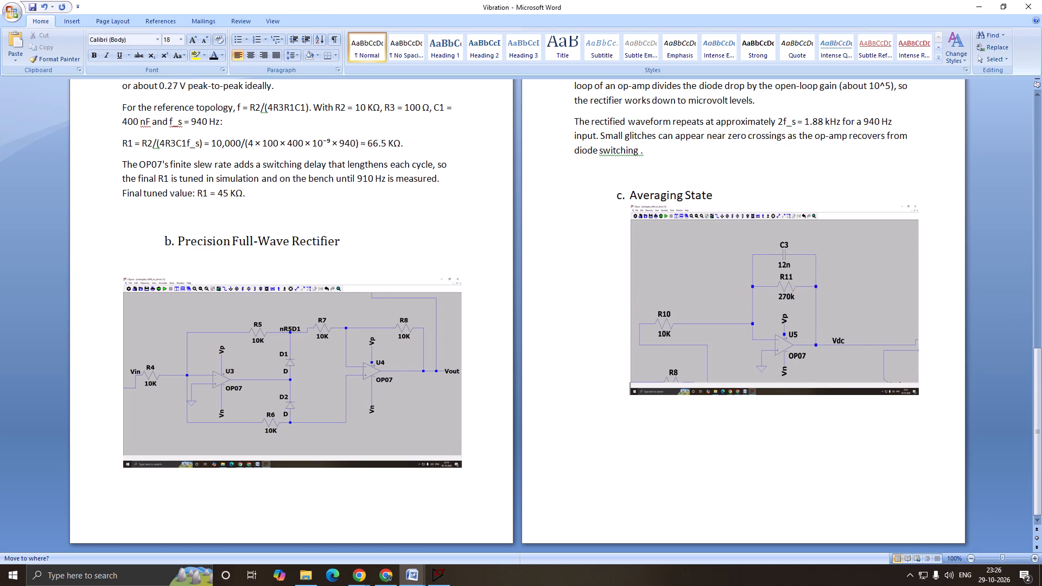
left_click(178, 37)
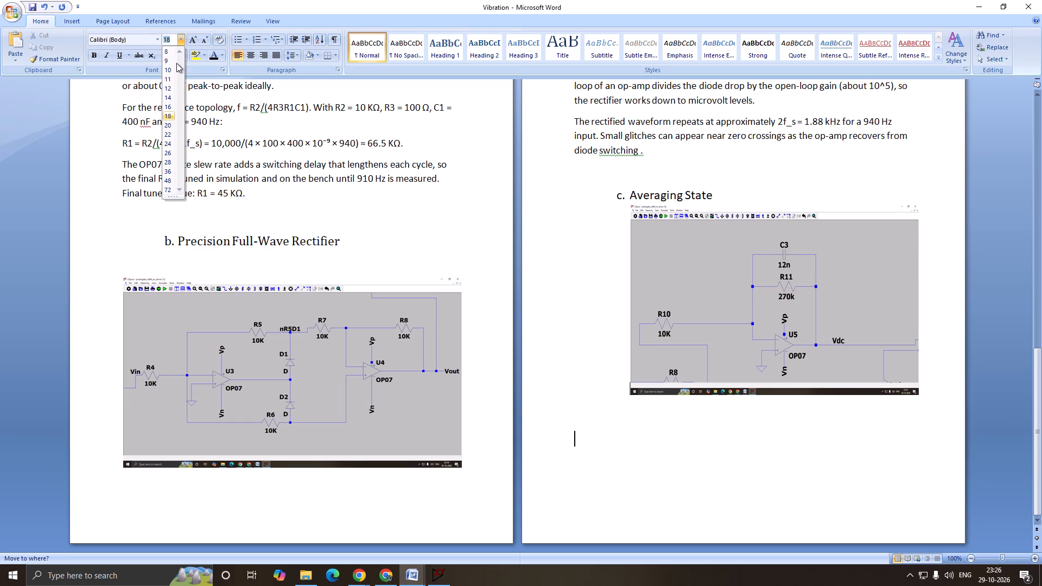
left_click(171, 99)
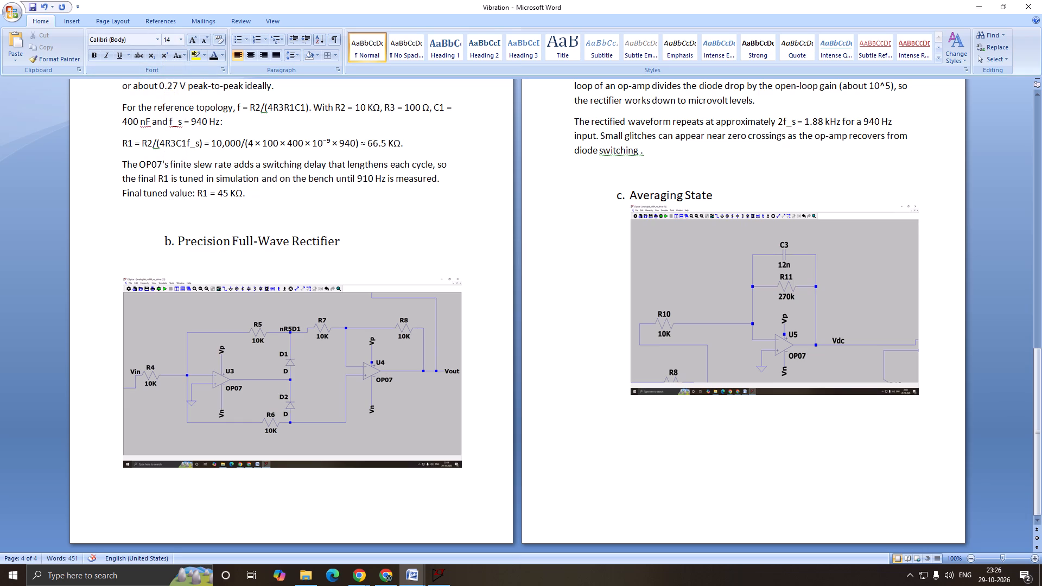
Copy the paragraphs of "4.3 Averaging Stage" from VTAU_Full_Report_Roll_No_94 and paste them below the schematic in the Vibration report.
key("alt+Tab")
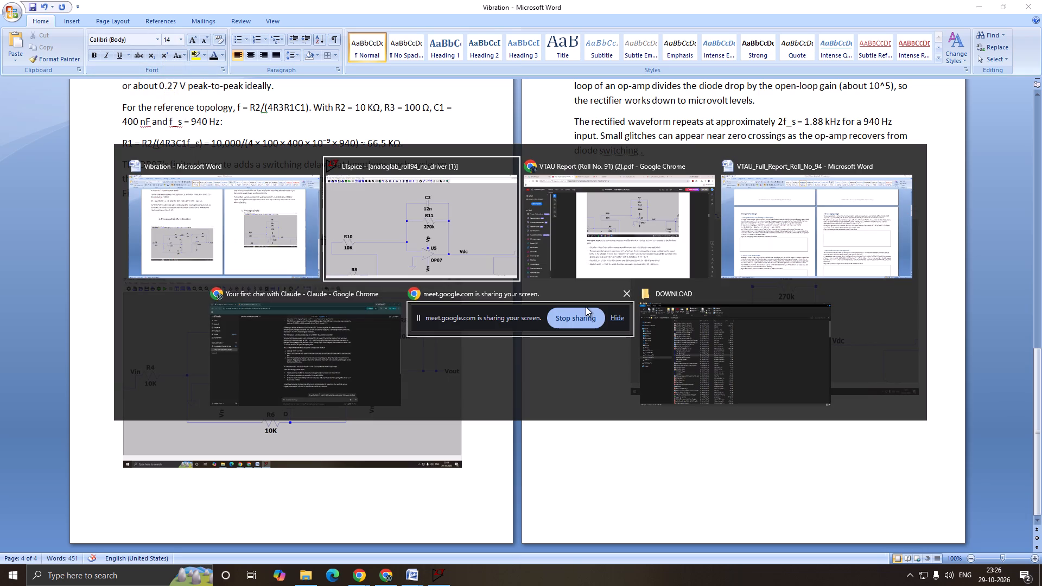
key("alt+Tab")
key("alt+Tab")
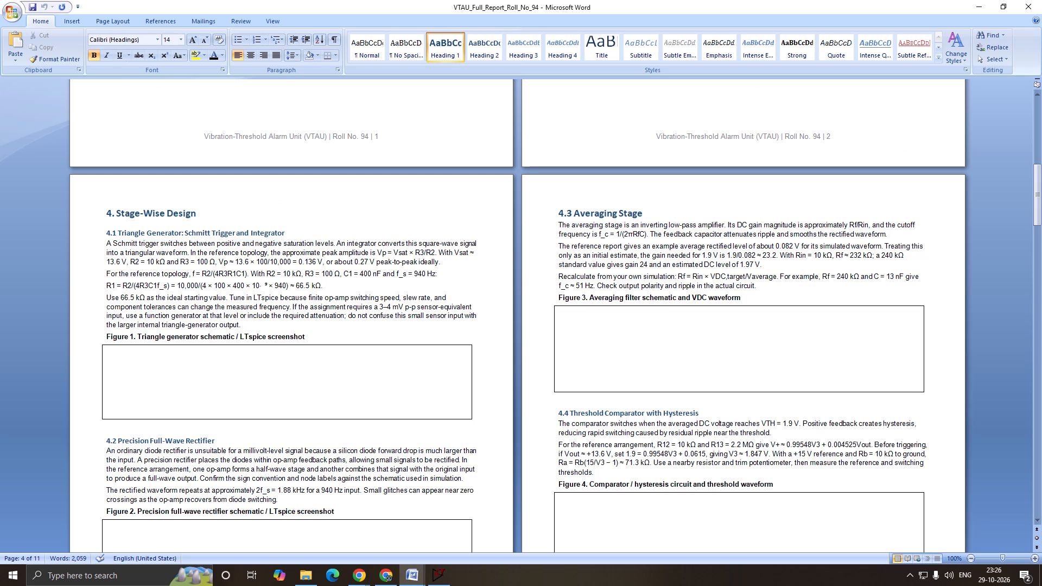
left_click_drag(558, 223, 745, 282)
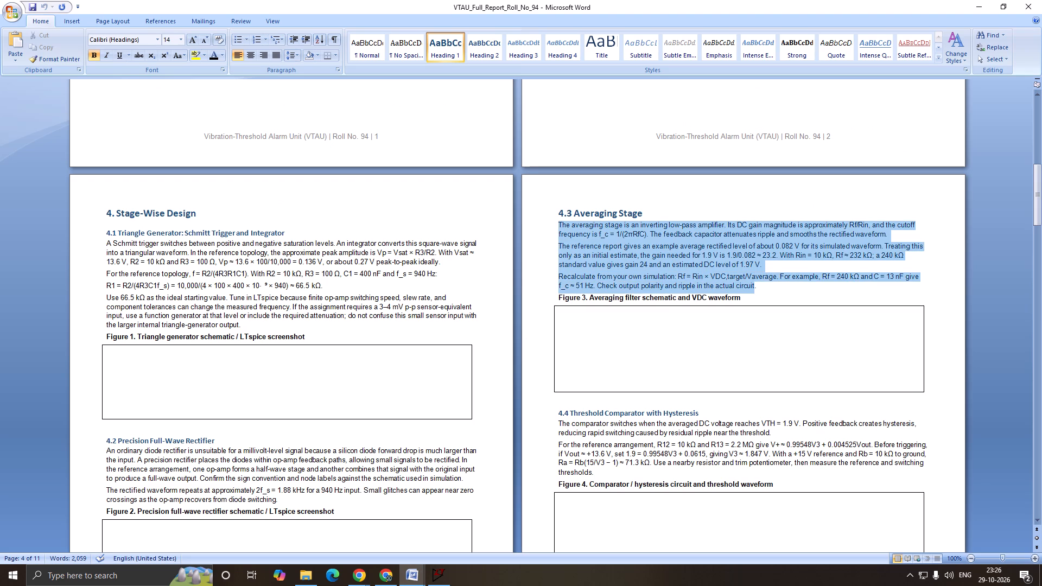
left_click_drag(745, 282, 748, 285)
right_click(649, 282)
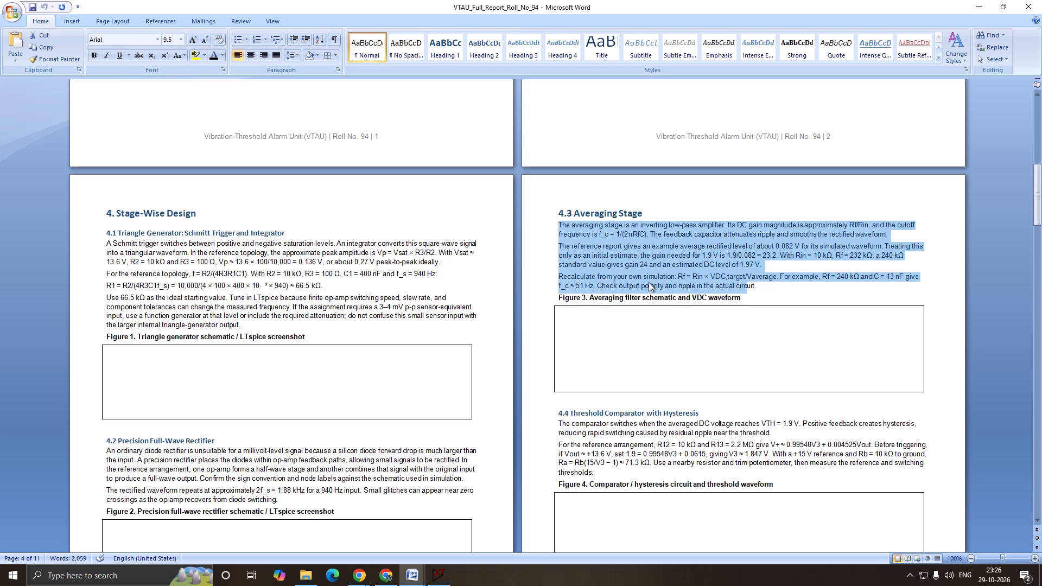
left_click(679, 299)
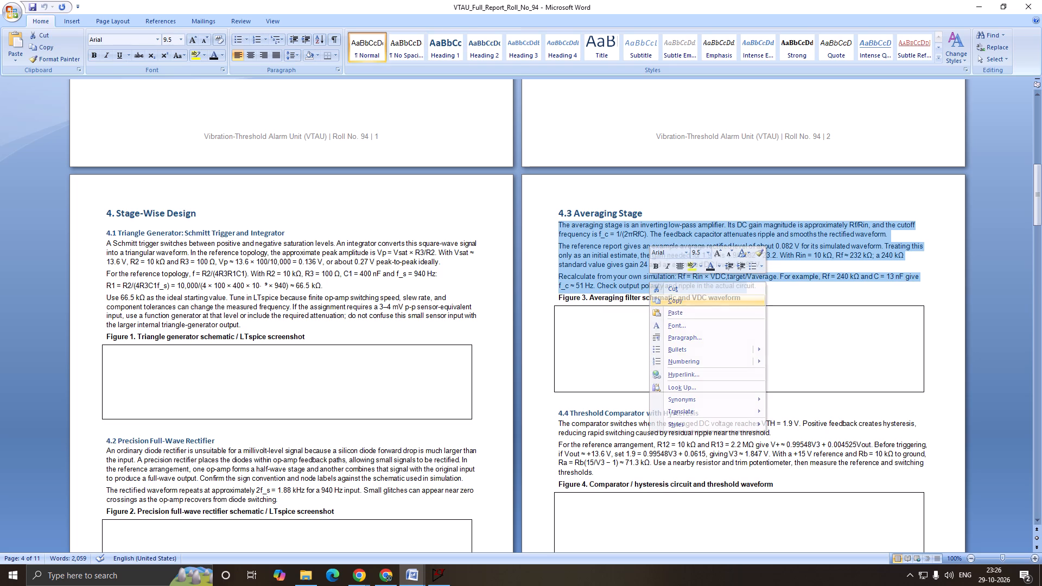
key("alt+Tab")
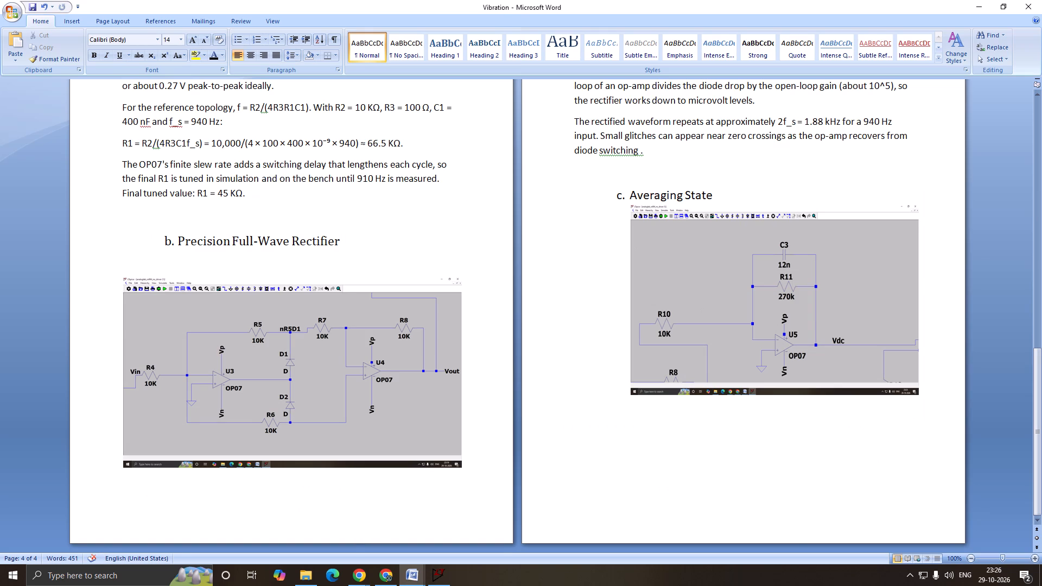
key("ctrl+v")
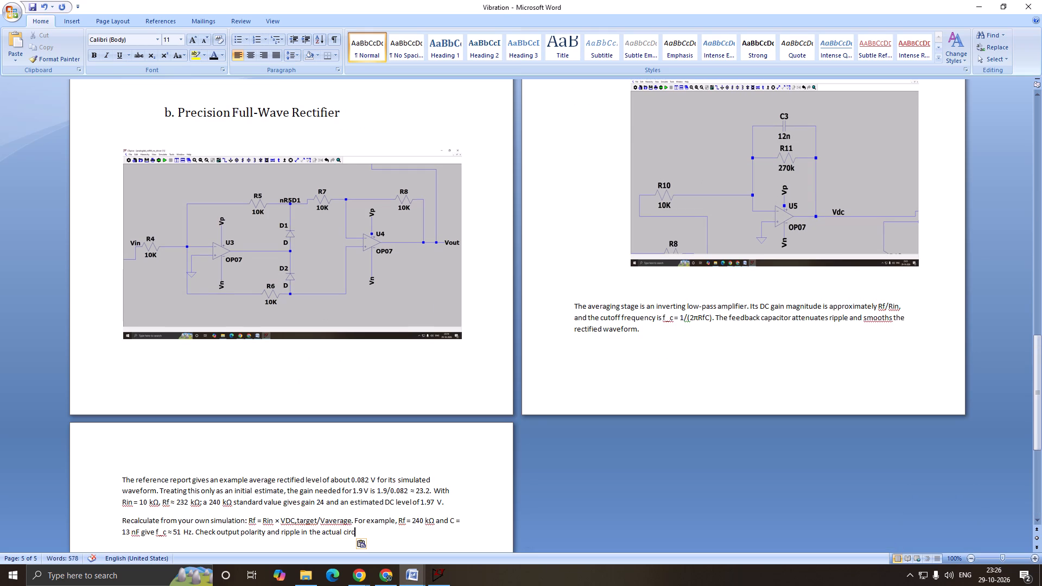
left_click(633, 356)
left_click(550, 411)
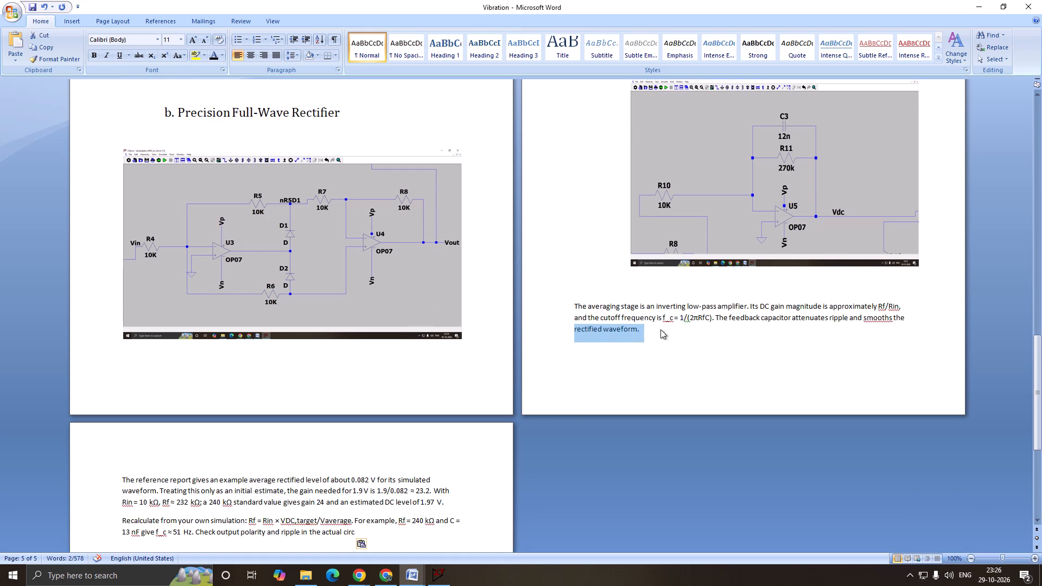
left_click(660, 329)
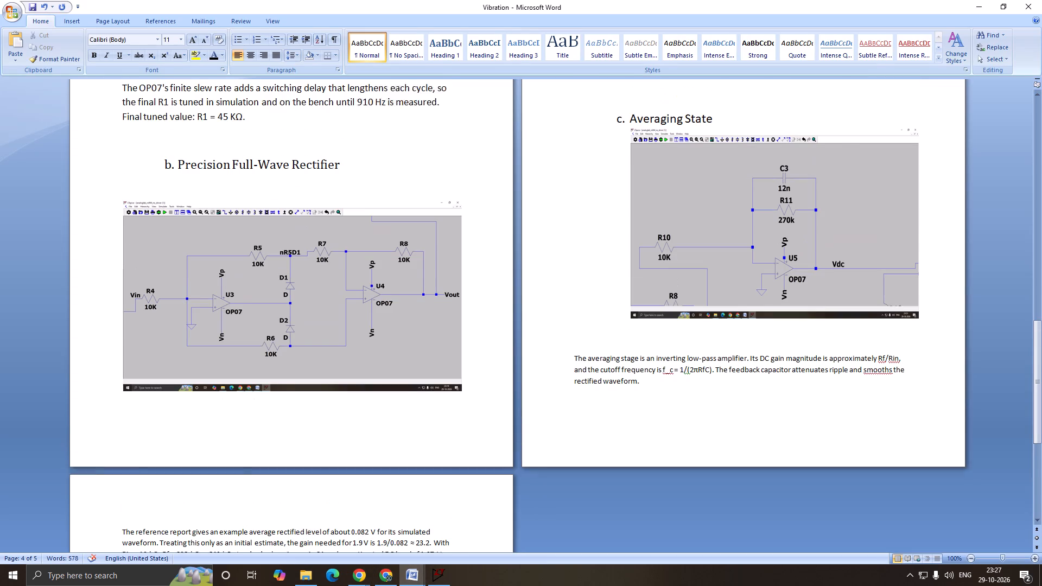
scroll(580, 380, "up", 4)
scroll(580, 380, "down", 9)
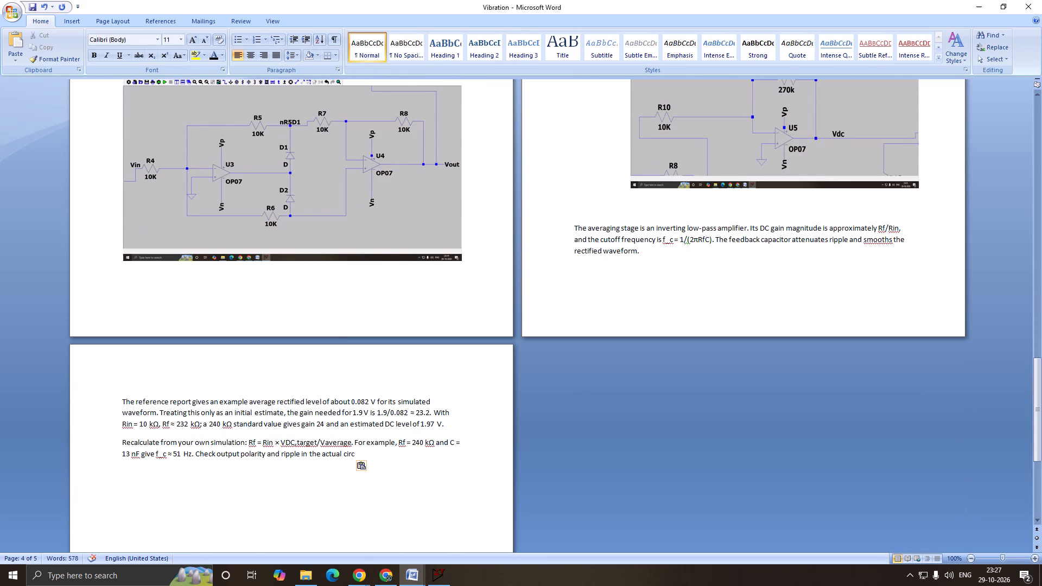
left_click_drag(569, 219, 475, 456)
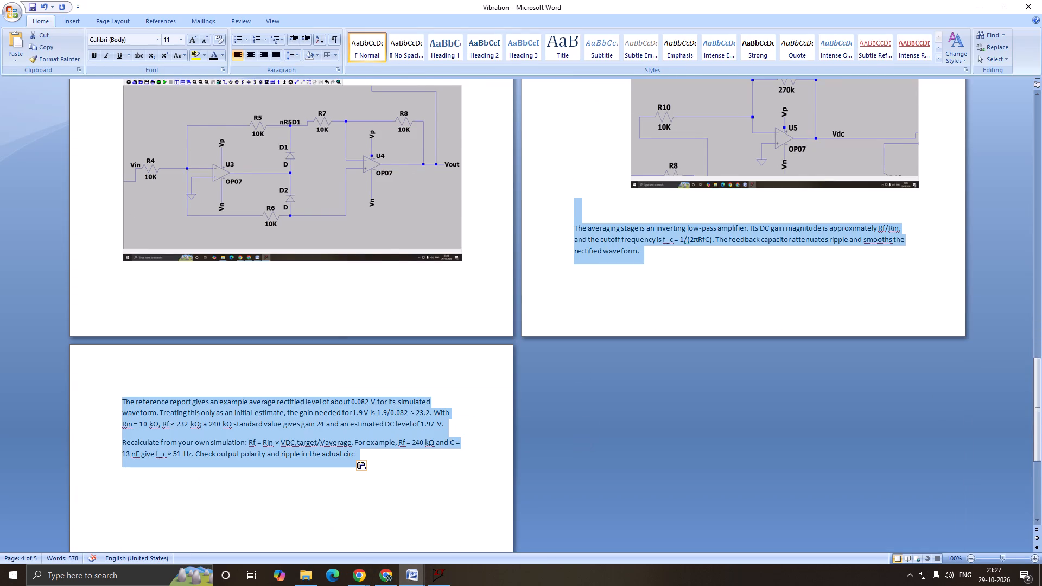
left_click(180, 40)
left_click(168, 95)
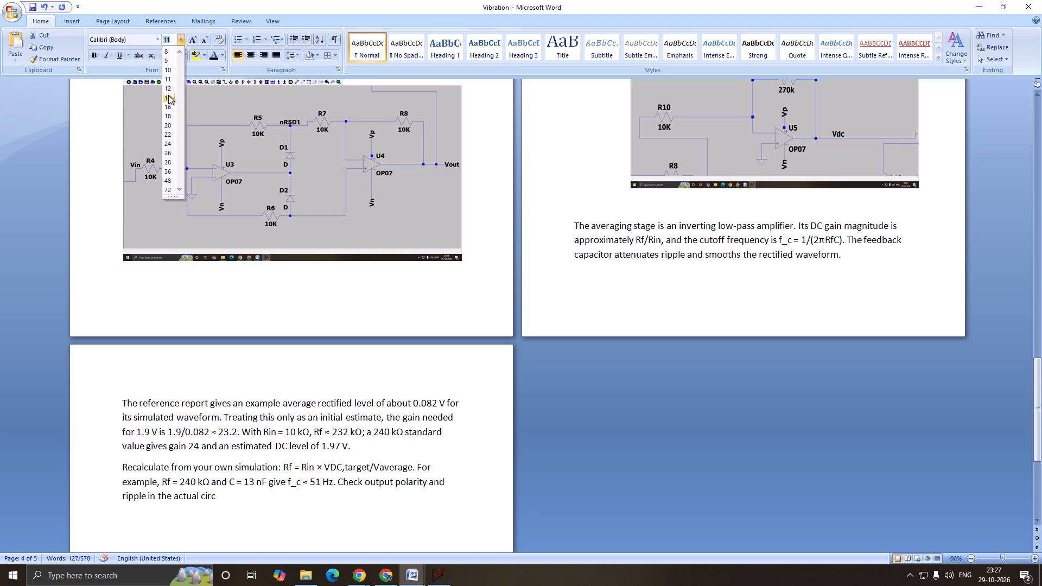
left_click(611, 366)
left_click(608, 236)
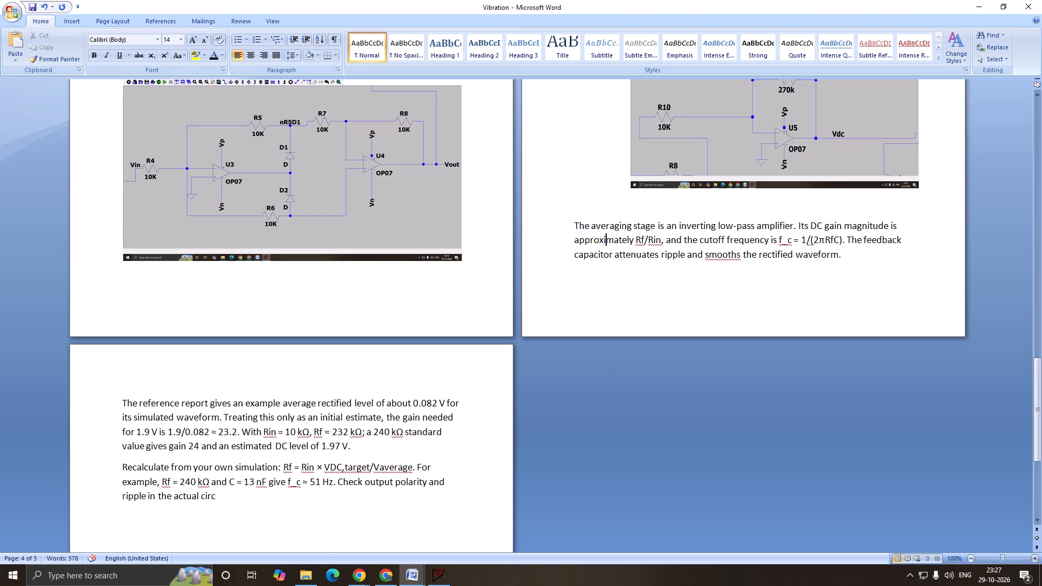
left_click(675, 253)
left_click(652, 246)
left_click_drag(692, 242, 803, 242)
left_click(803, 242)
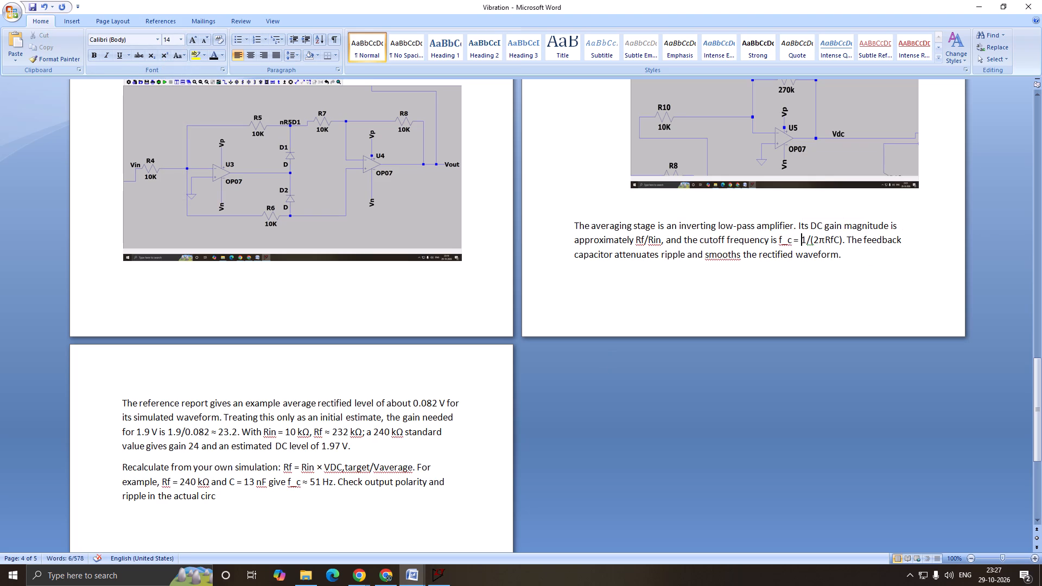
left_click(845, 271)
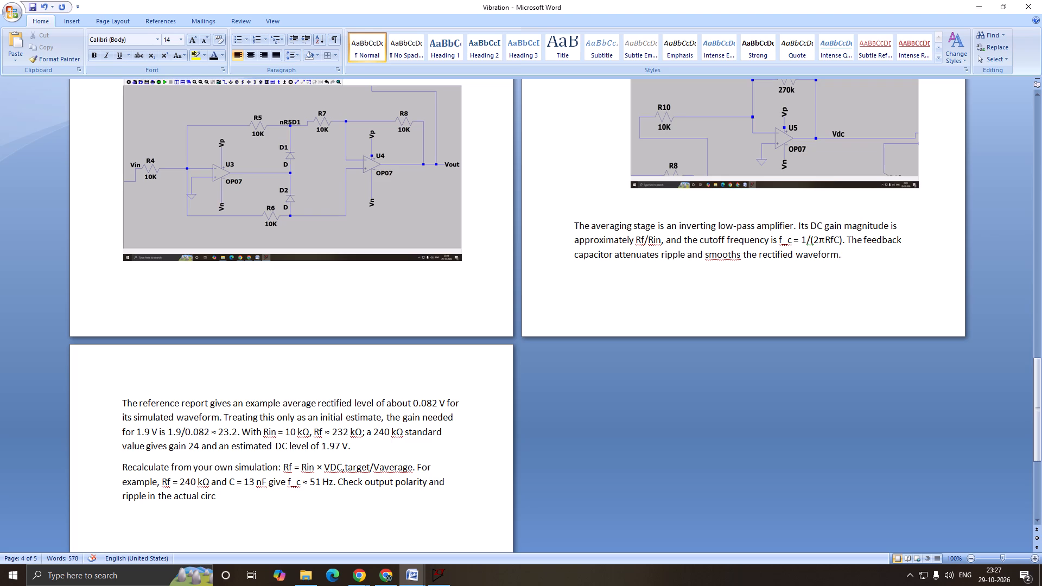
left_click_drag(628, 251, 714, 264)
left_click(714, 264)
left_click(727, 254)
right_click(727, 254)
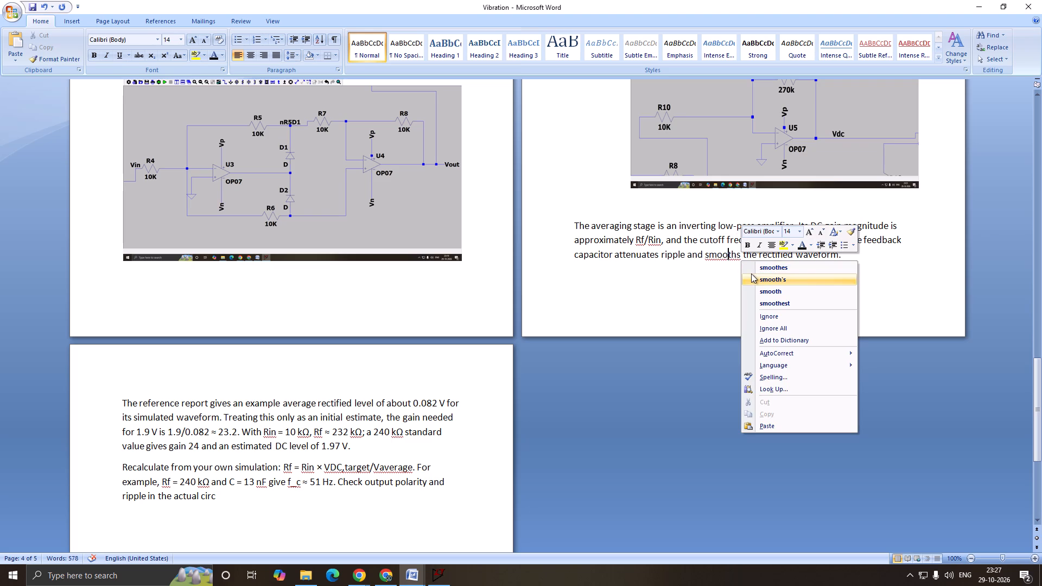
left_click(726, 276)
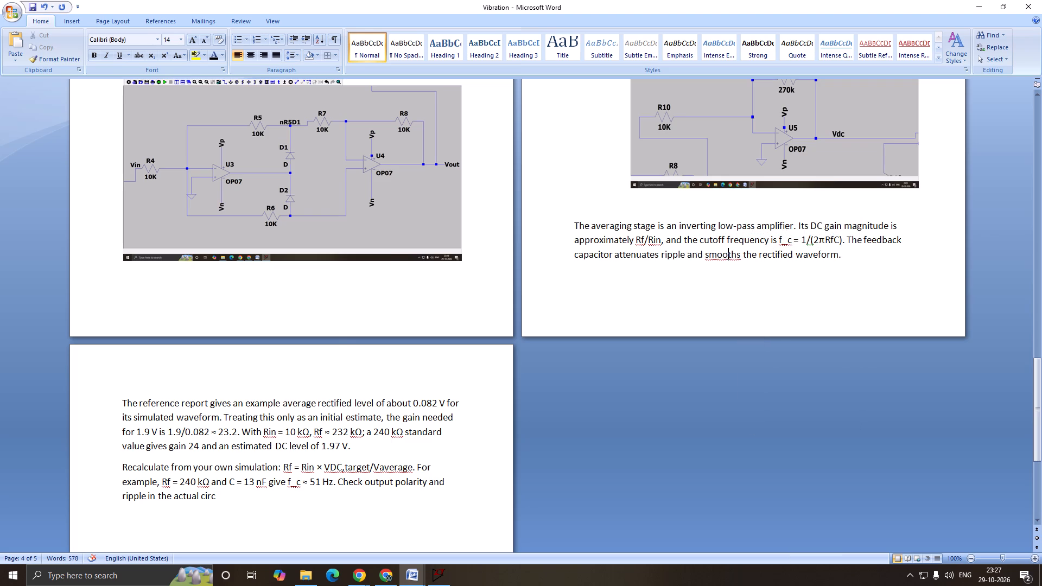
scroll(406, 323, "down", 2)
left_click_drag(154, 349, 262, 352)
left_click(263, 352)
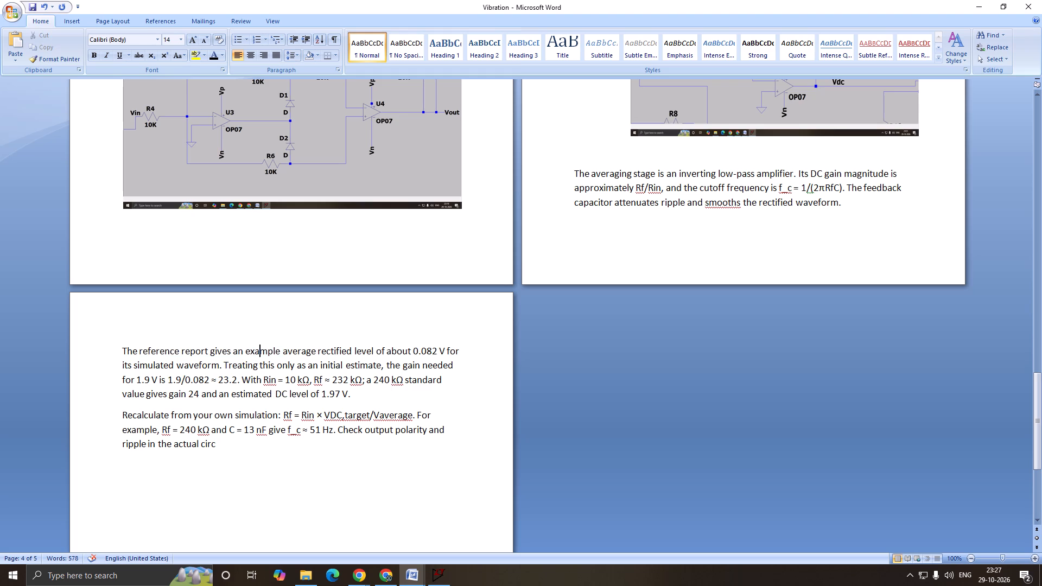
left_click_drag(268, 351, 392, 361)
left_click(392, 361)
scroll(293, 416, "down", 2)
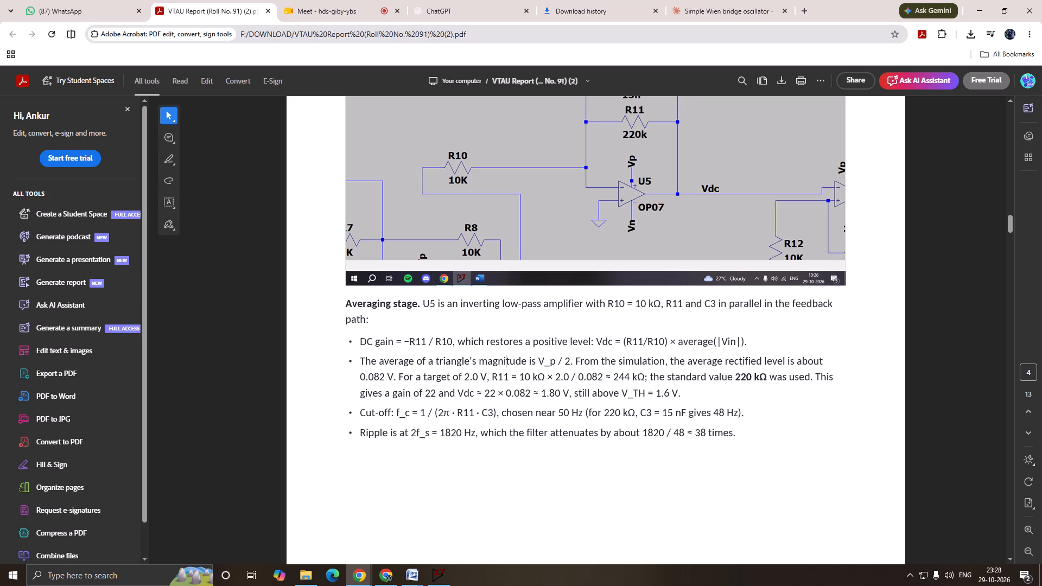
left_click_drag(602, 365, 683, 358)
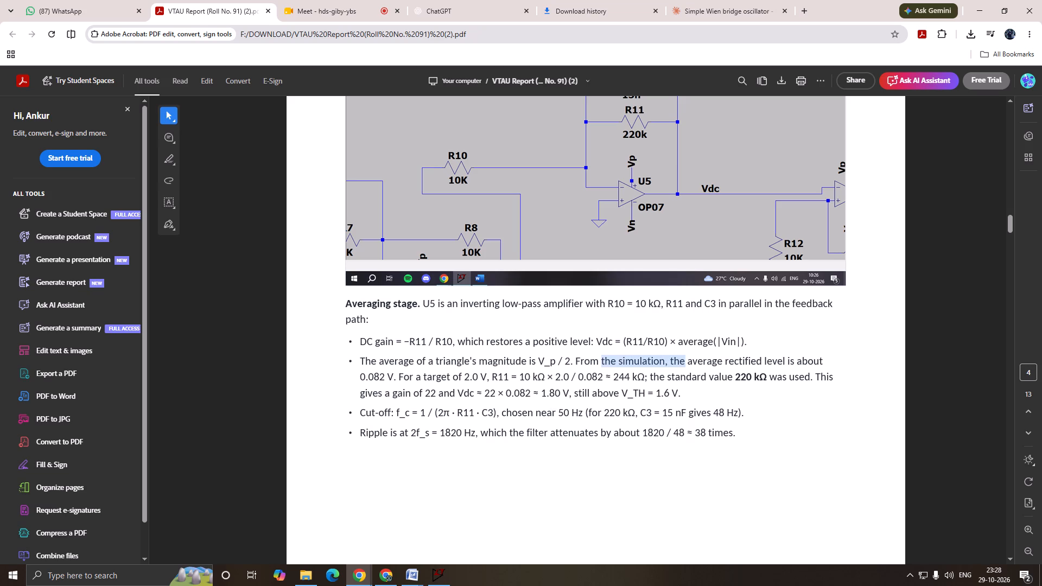
left_click(683, 358)
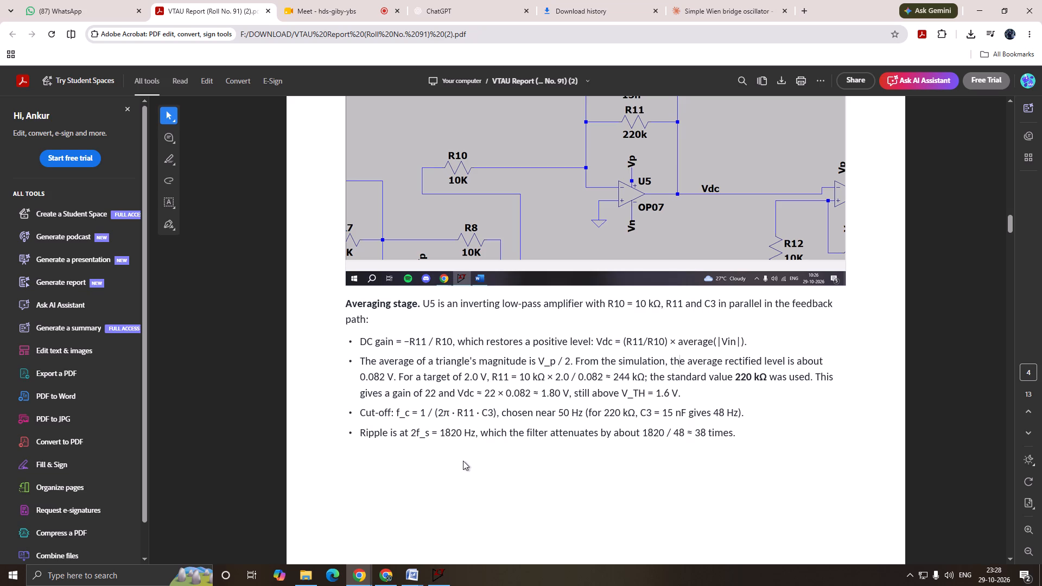
Switch to LTspice, run the roll 94 circuit simulation and plot the Vdc and Vc node voltages.
left_click(446, 582)
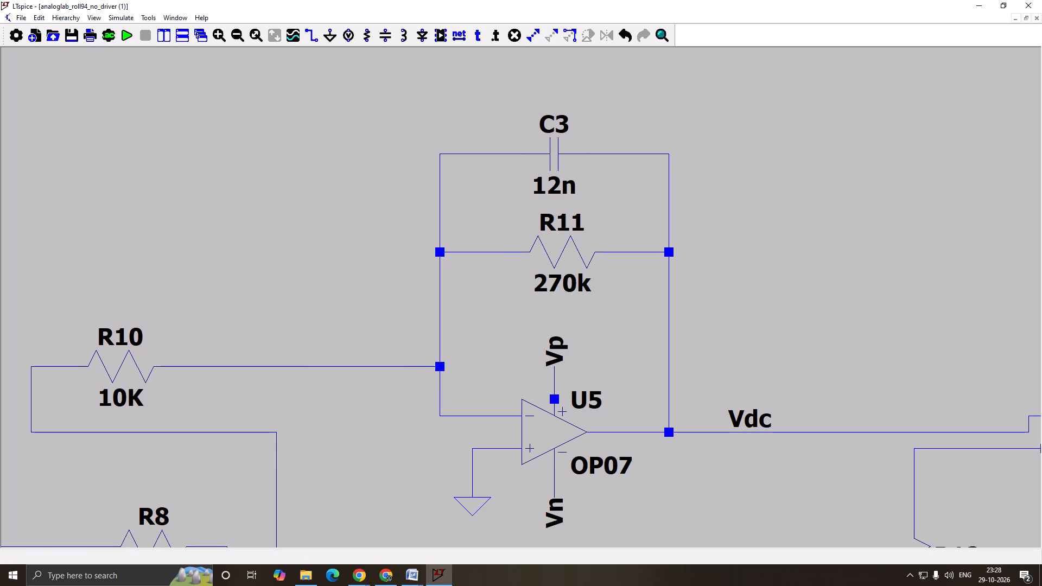
left_click(129, 32)
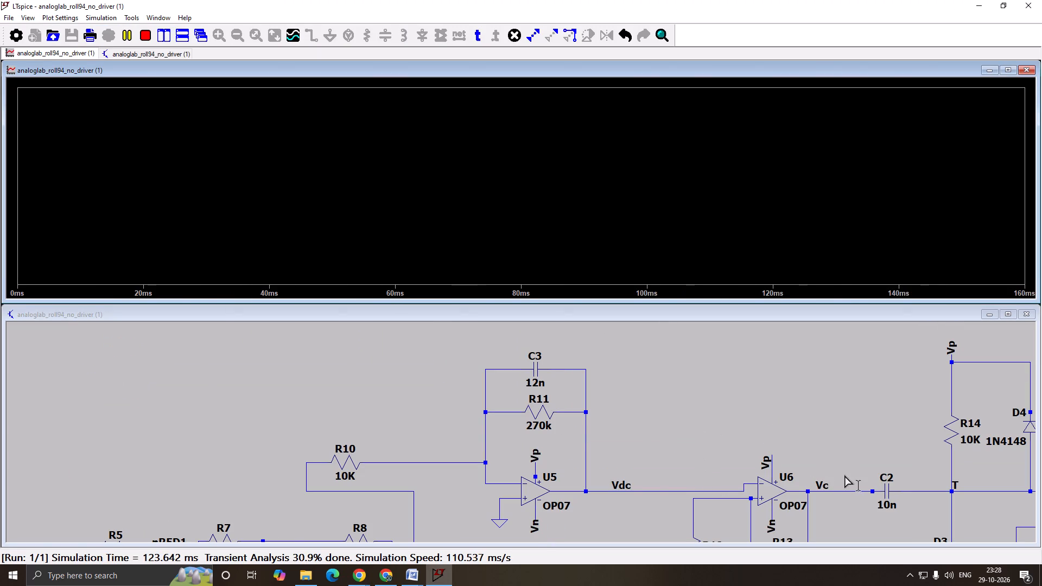
left_click(598, 493)
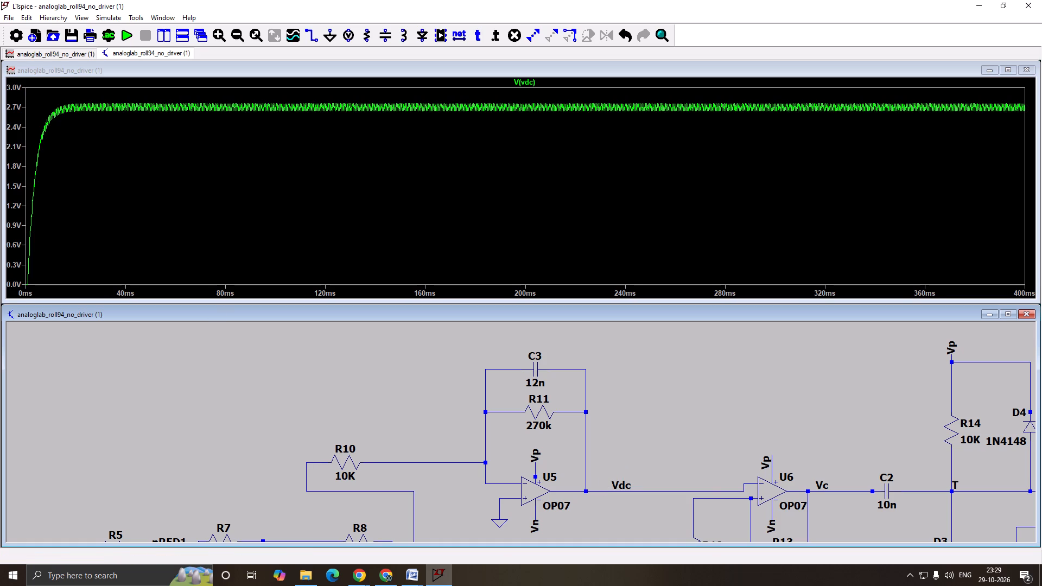
scroll(99, 215, "up", 2)
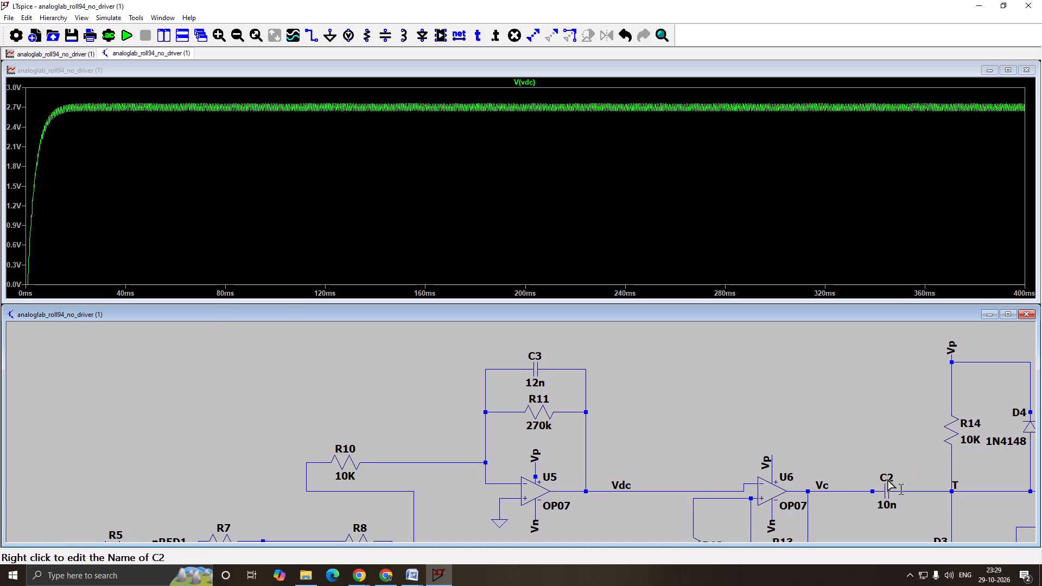
left_click(847, 492)
Zoom in on the waveform plot around the first Vdc and Vc crossing, near 4.81 ms, to examine the threshold voltage.
left_click_drag(119, 225, 10, 154)
left_click_drag(247, 213, 14, 120)
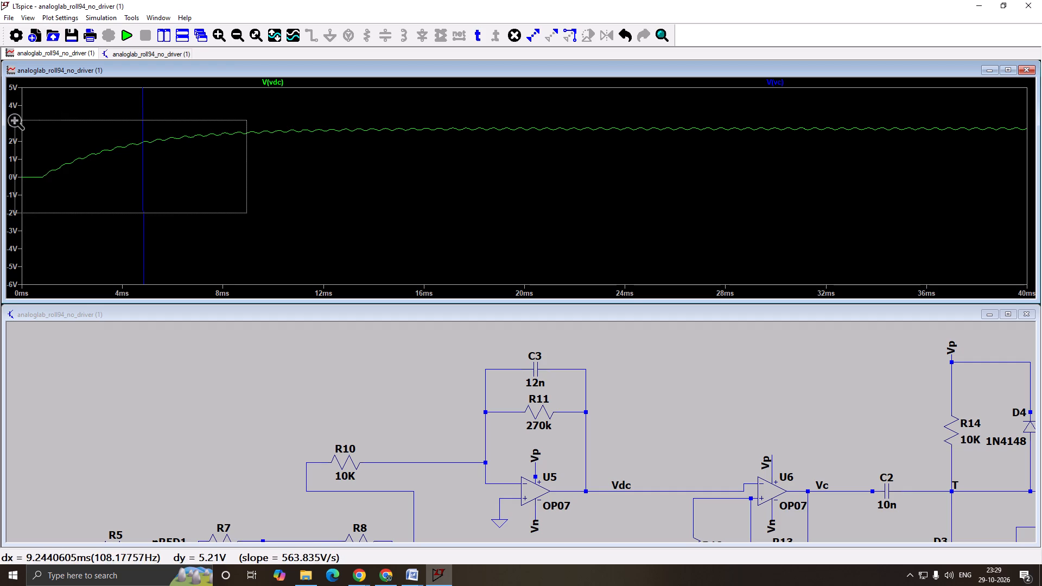
left_click_drag(14, 120, 14, 119)
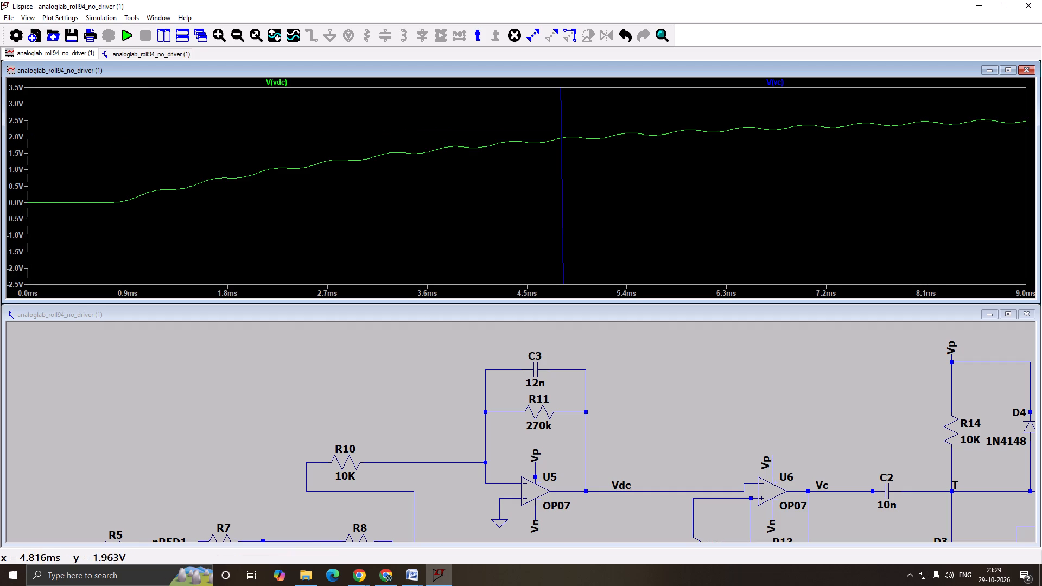
left_click_drag(608, 188, 518, 118)
left_click_drag(569, 180, 532, 146)
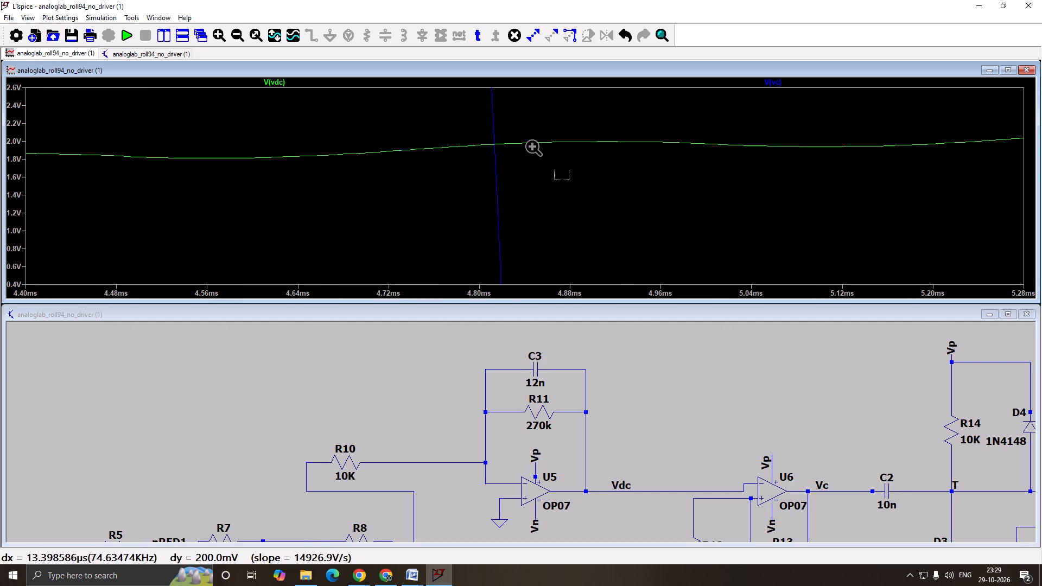
left_click_drag(532, 146, 423, 114)
left_click_drag(617, 226, 438, 142)
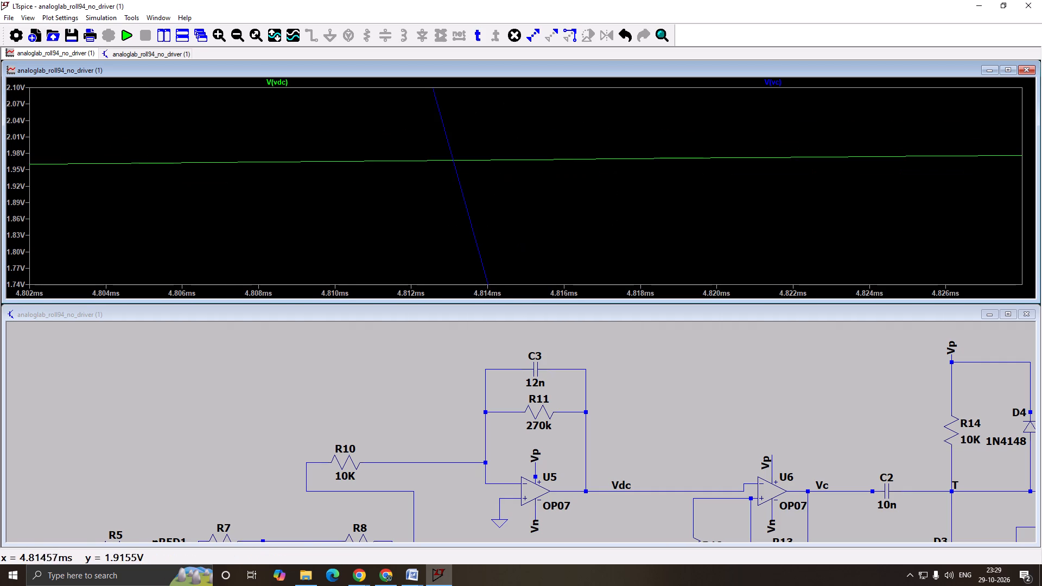
left_click_drag(573, 228, 332, 131)
left_click_drag(654, 215, 419, 116)
left_click_drag(441, 181, 391, 124)
left_click_drag(517, 201, 457, 134)
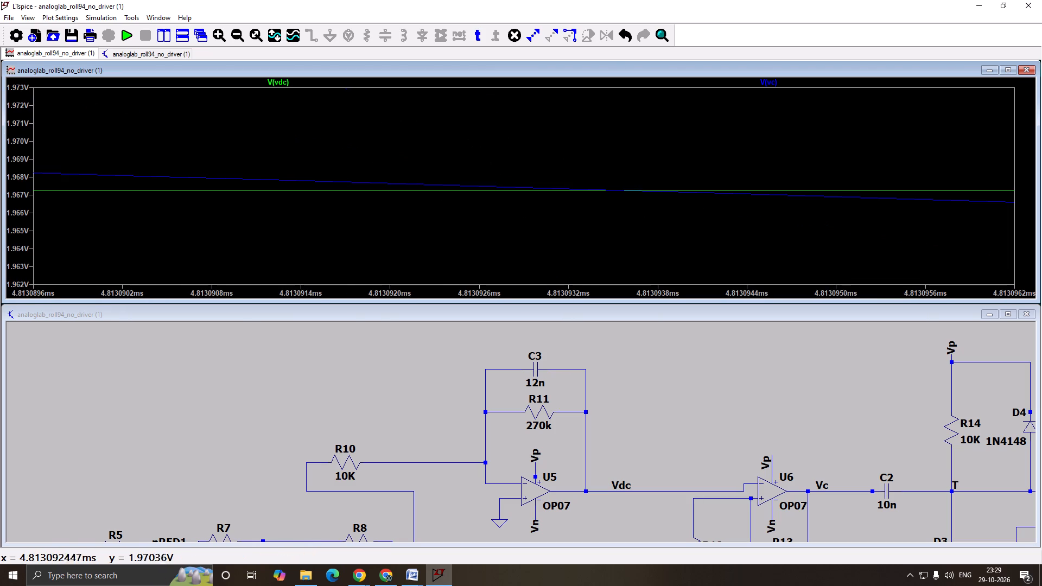
left_click_drag(488, 131, 606, 225)
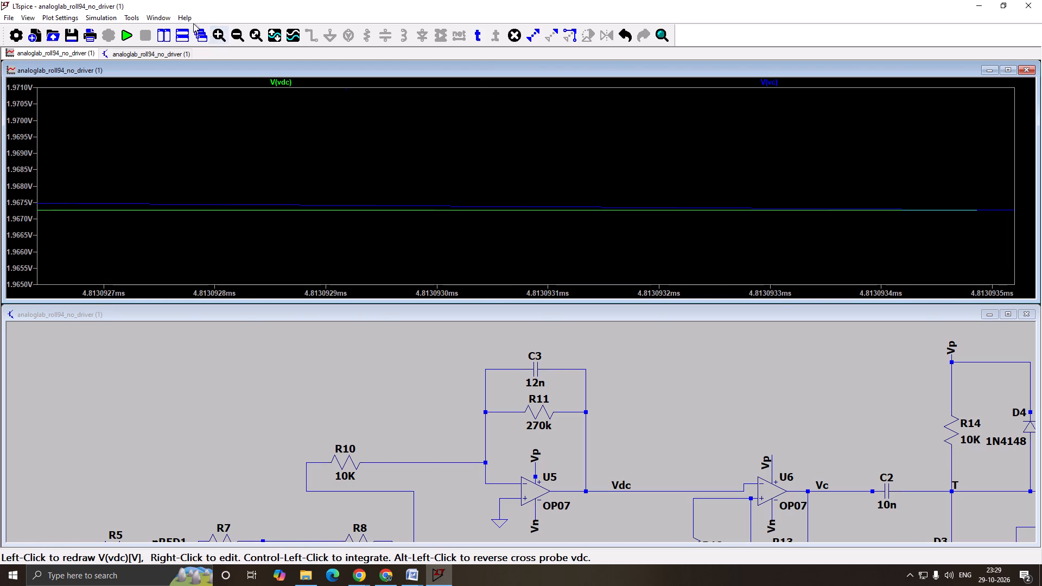
Readjust the plot zoom, stepping back through earlier views, to inspect the Vdc and Vc crossing between 1.950 V and 1.980 V.
left_click(236, 36)
left_click(236, 36)
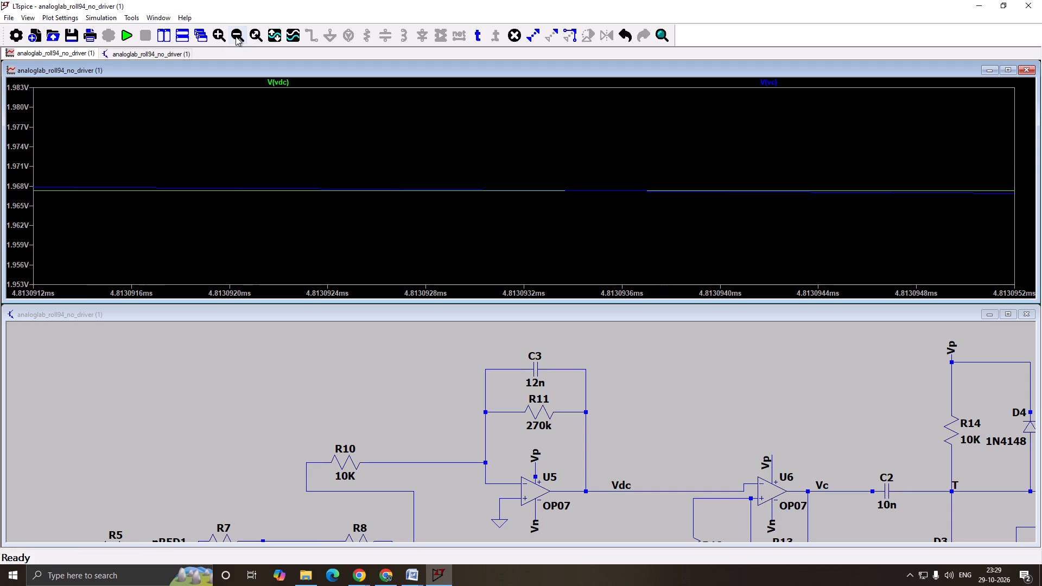
left_click_drag(611, 241, 458, 135)
left_click_drag(867, 271, 698, 131)
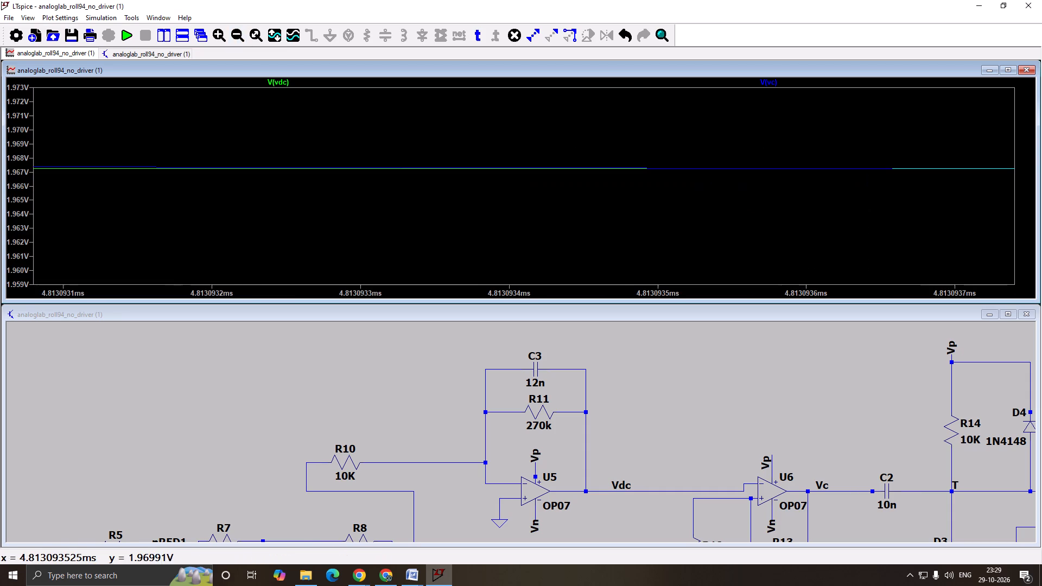
triple_click(625, 39)
triple_click(625, 39)
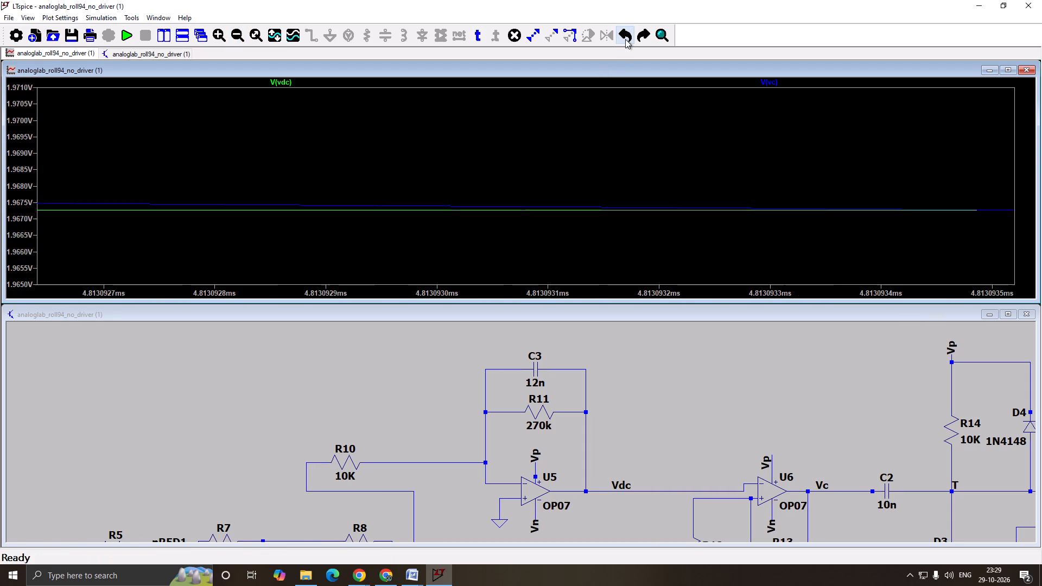
left_click(625, 39)
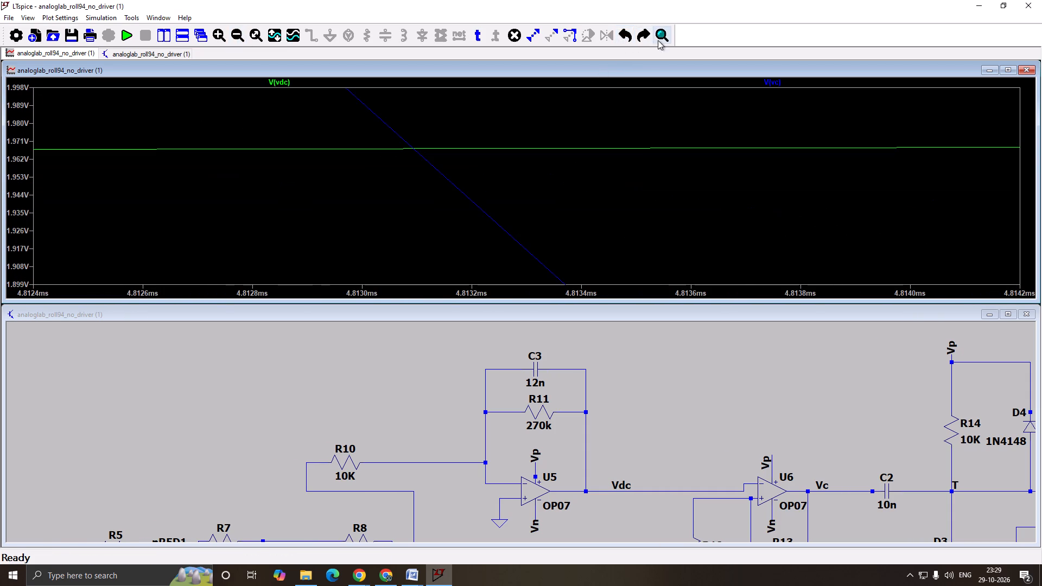
left_click(645, 36)
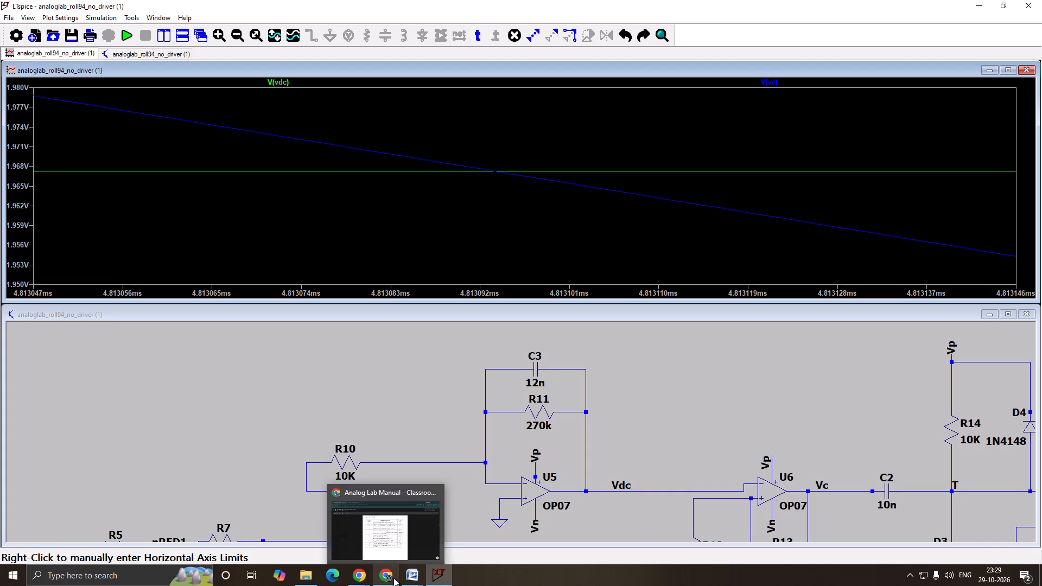
Switch to the Vibration report in Word and read through the example gain calculation and the recalculation paragraph.
left_click(384, 535)
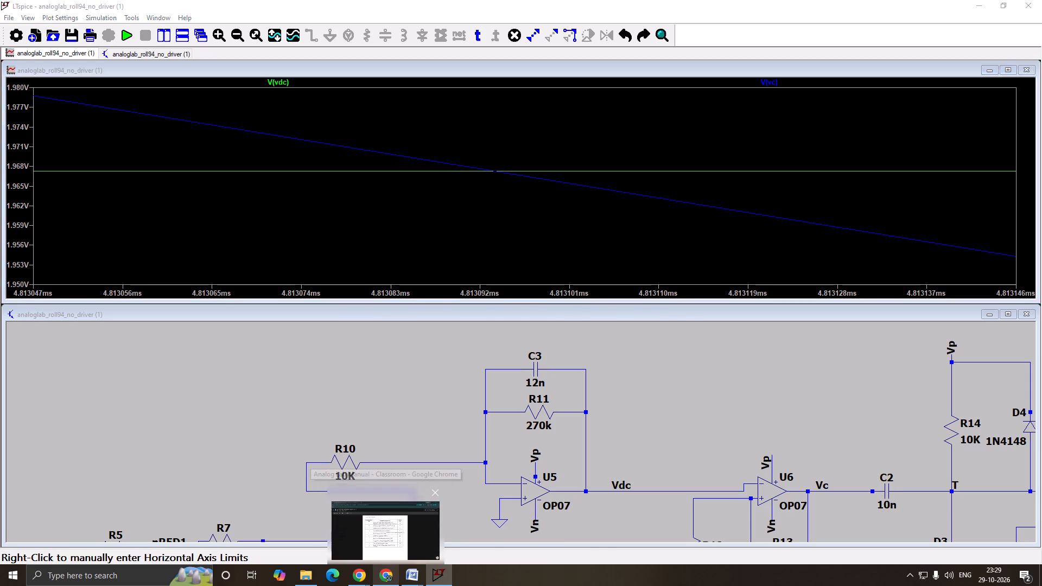
left_click(421, 585)
left_click(360, 523)
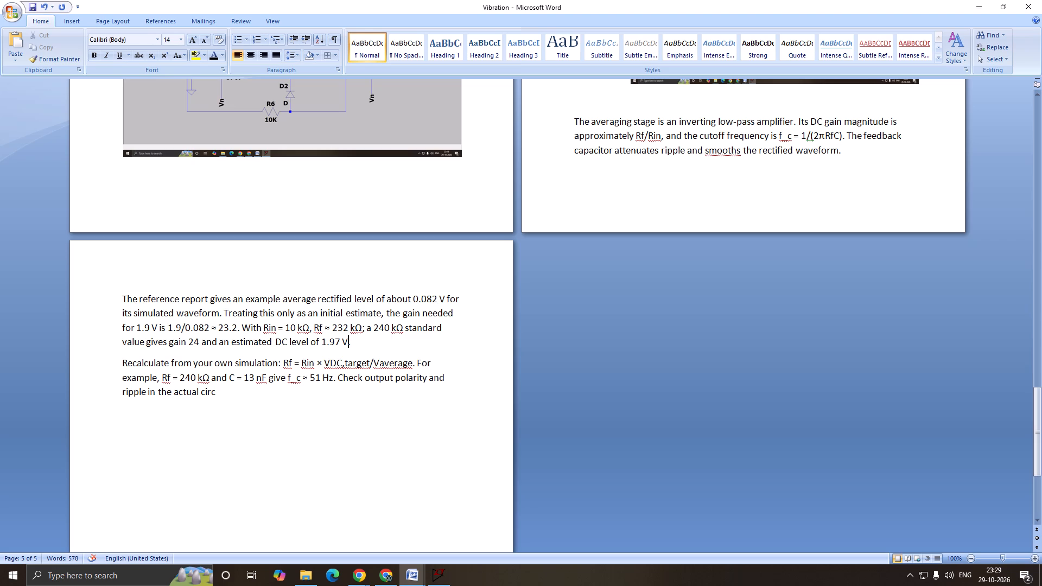
left_click_drag(237, 314, 377, 315)
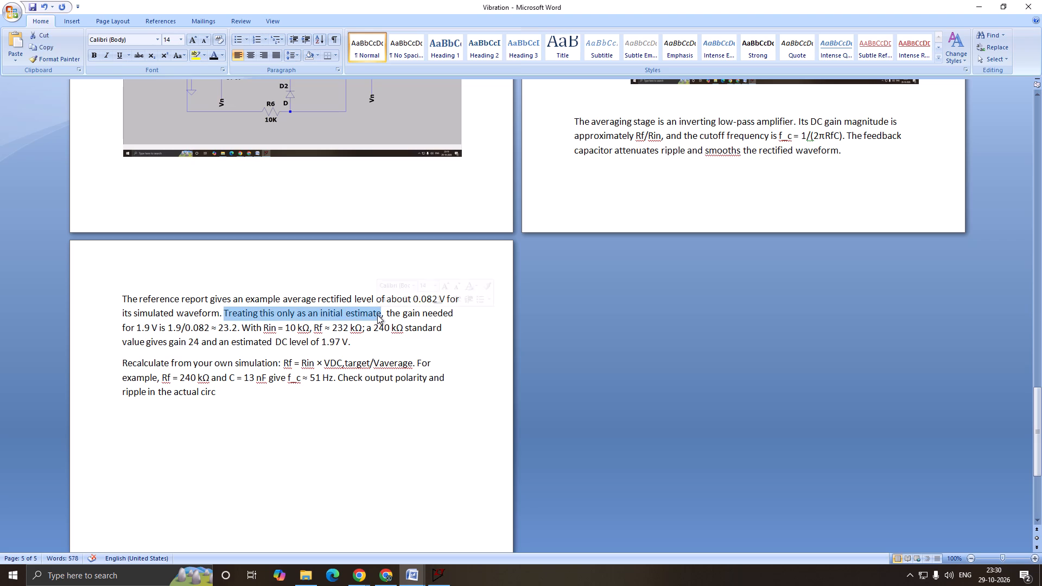
left_click(377, 315)
left_click(144, 323)
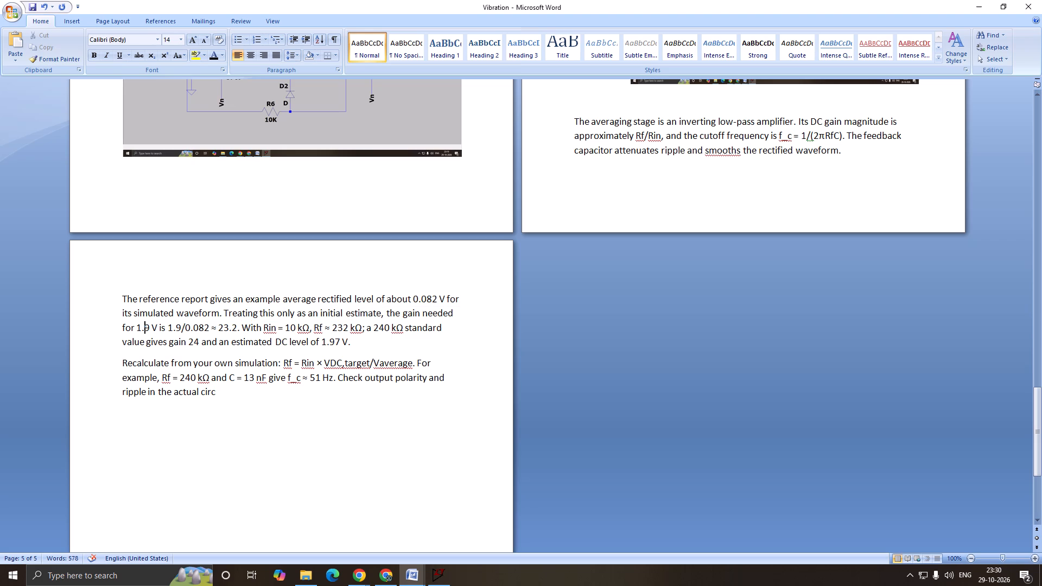
left_click(198, 330)
scroll(225, 411, "down", 6)
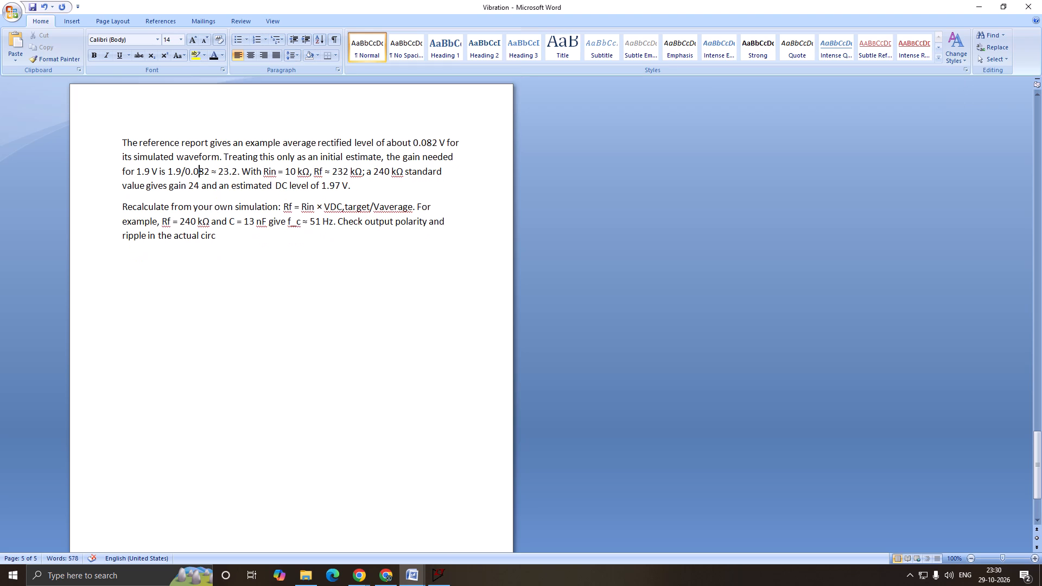
Switch to the VTAU_Full_Report_Roll_No_94 document in Word and compare its 4.3 Averaging Stage text.
left_click(428, 572)
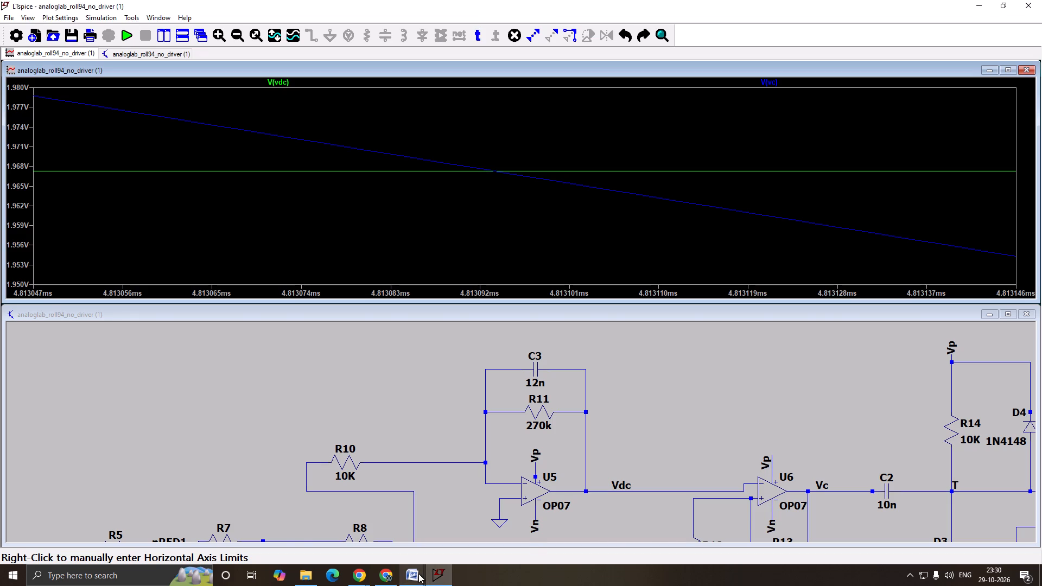
left_click(418, 574)
left_click(441, 542)
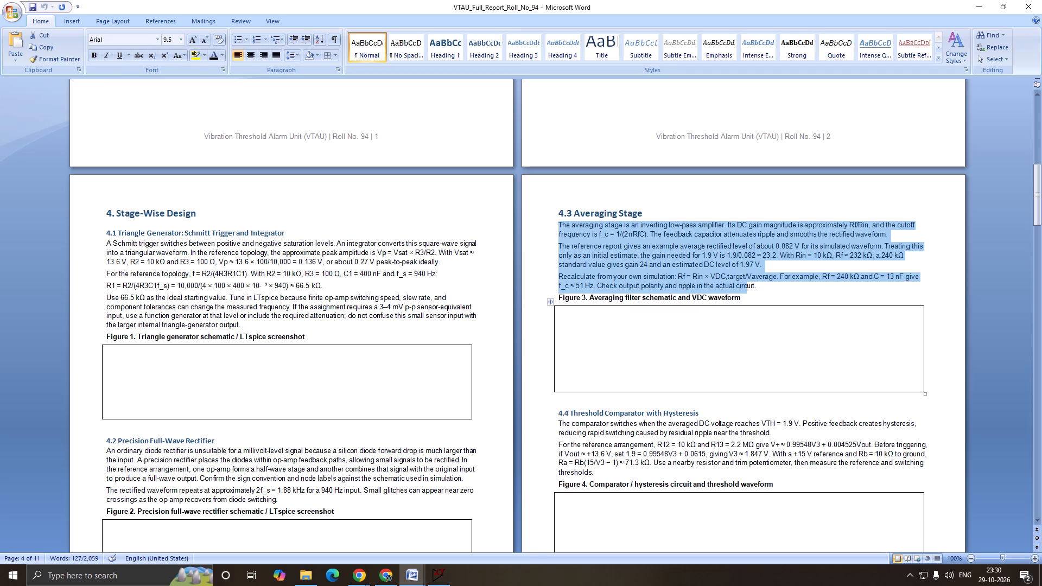
left_click(626, 303)
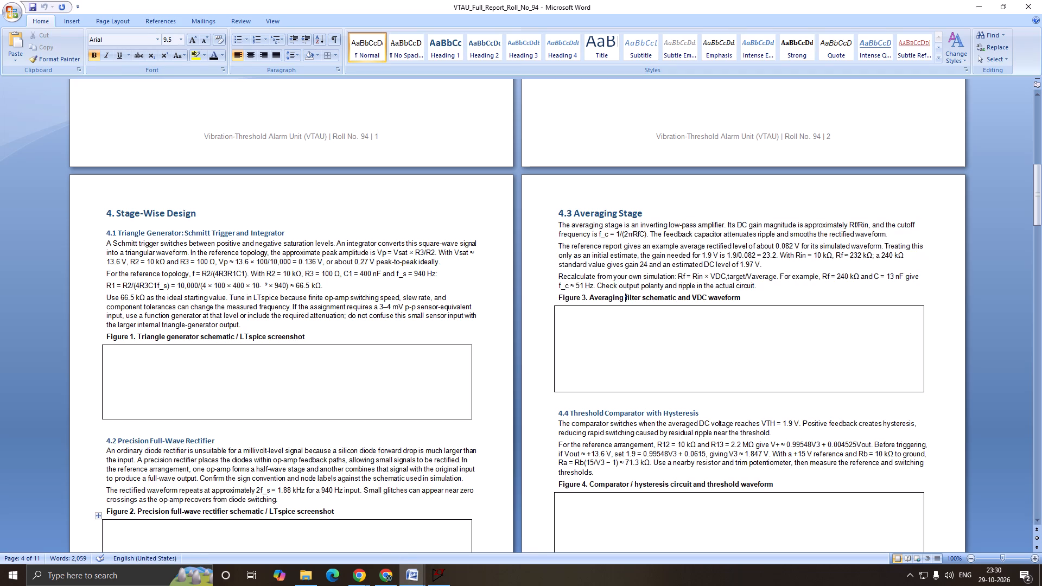
left_click(379, 583)
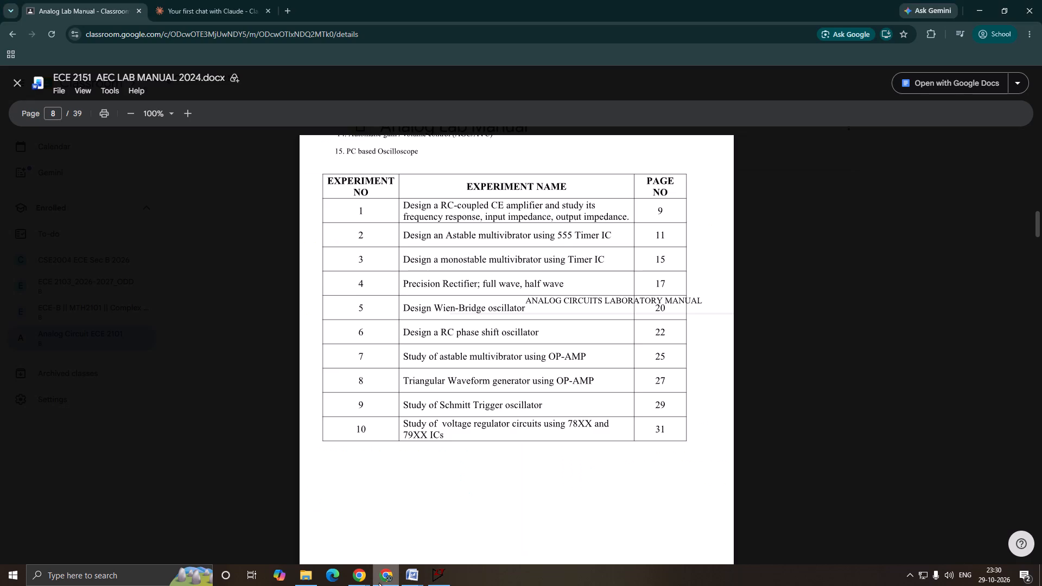
left_click(379, 580)
Return to the Vibration report and delete the closing paragraph that starts "Recalculate from your own simulation".
left_click(409, 577)
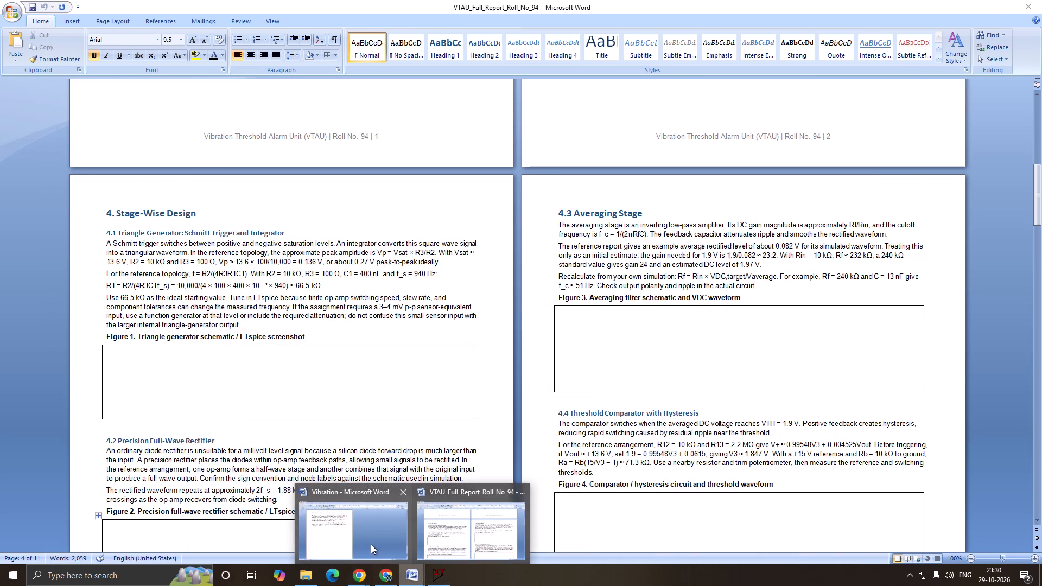
left_click(372, 538)
left_click_drag(238, 250, 111, 201)
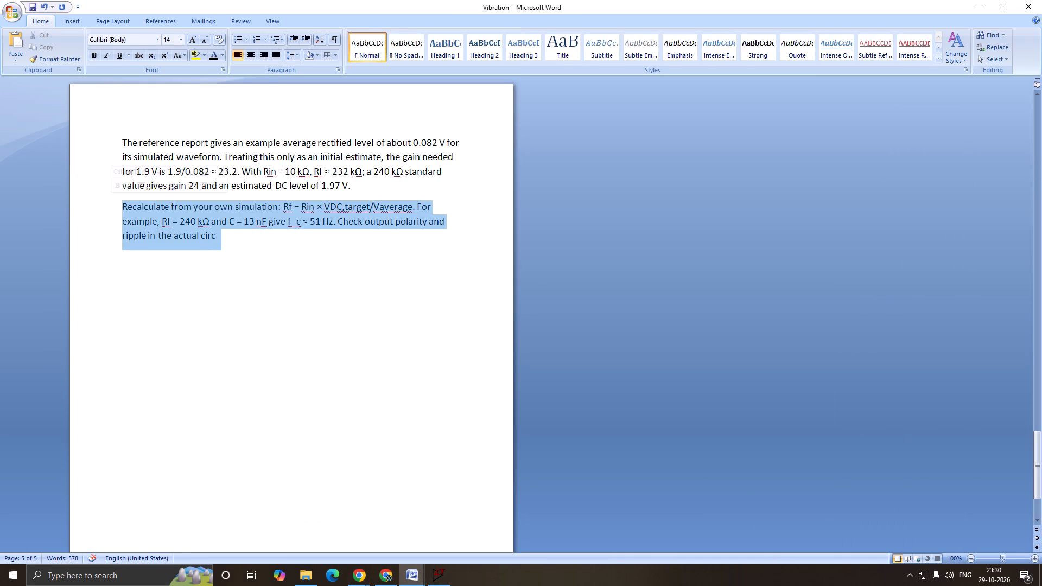
key("BackSpace")
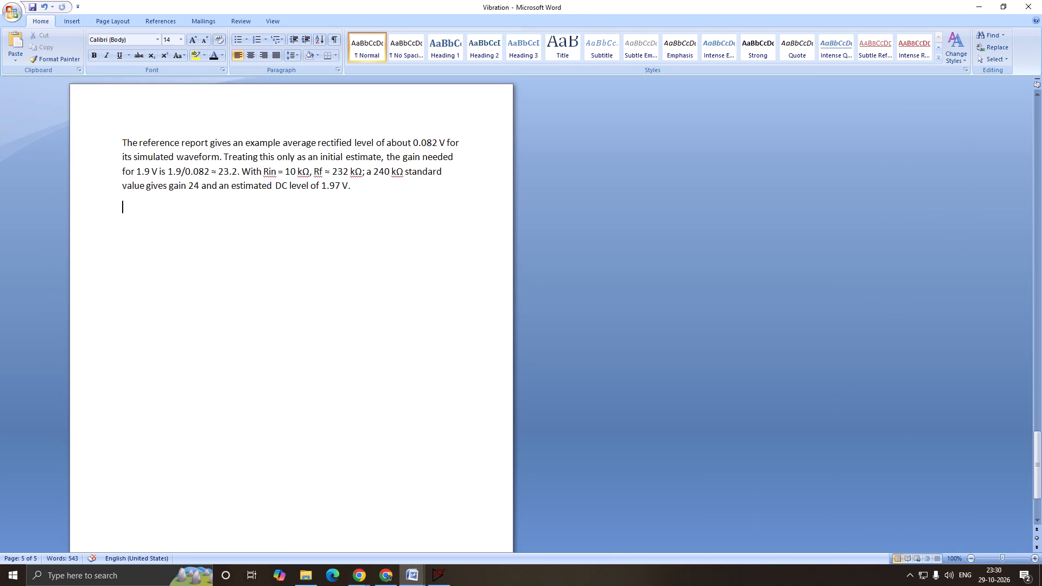
In the example gain paragraph, change the standard resistor value to 220 kΩ and the resulting gain to 22.
left_click(198, 172)
left_click(152, 168)
left_click(441, 585)
left_click(441, 585)
left_click(384, 170)
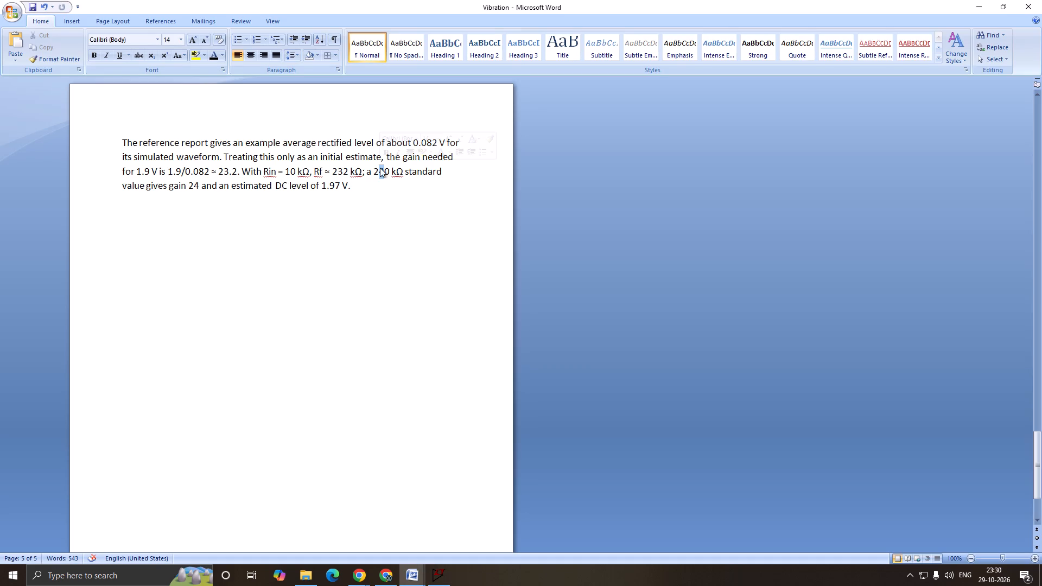
key("2")
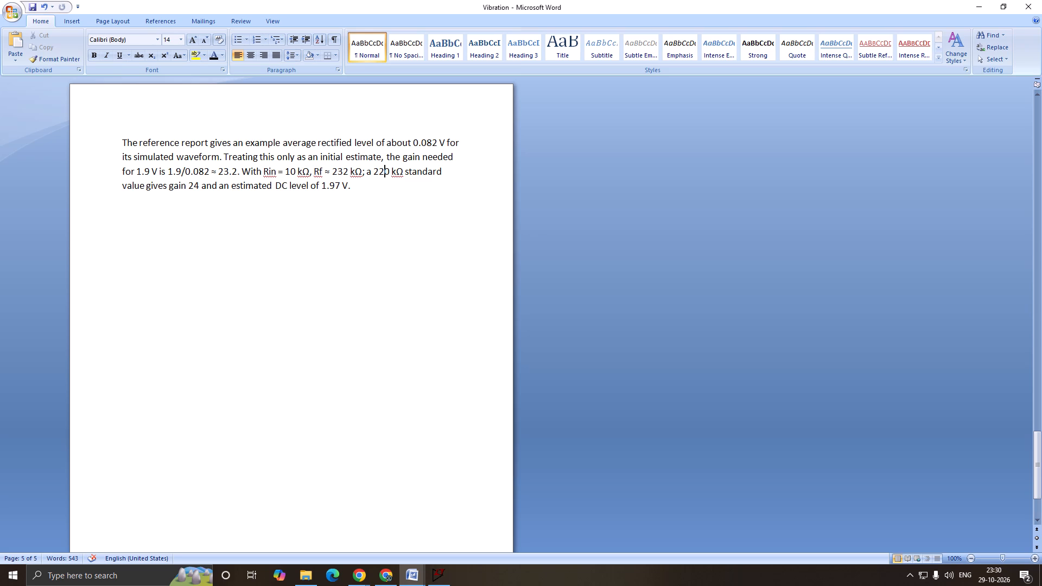
left_click(198, 184)
key("BackSpace")
key("2")
left_click(238, 219)
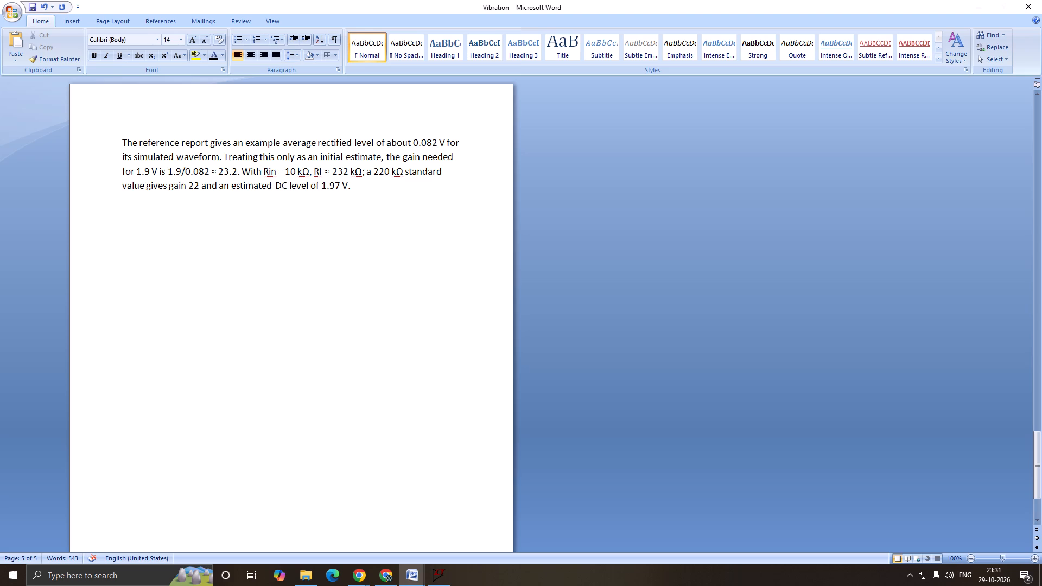
Check the Vdc level in the LTspice waveform and set the estimated DC level in the Vibration report's example gain paragraph to 1.96 V.
left_click(338, 184)
scroll(302, 334, "up", 4)
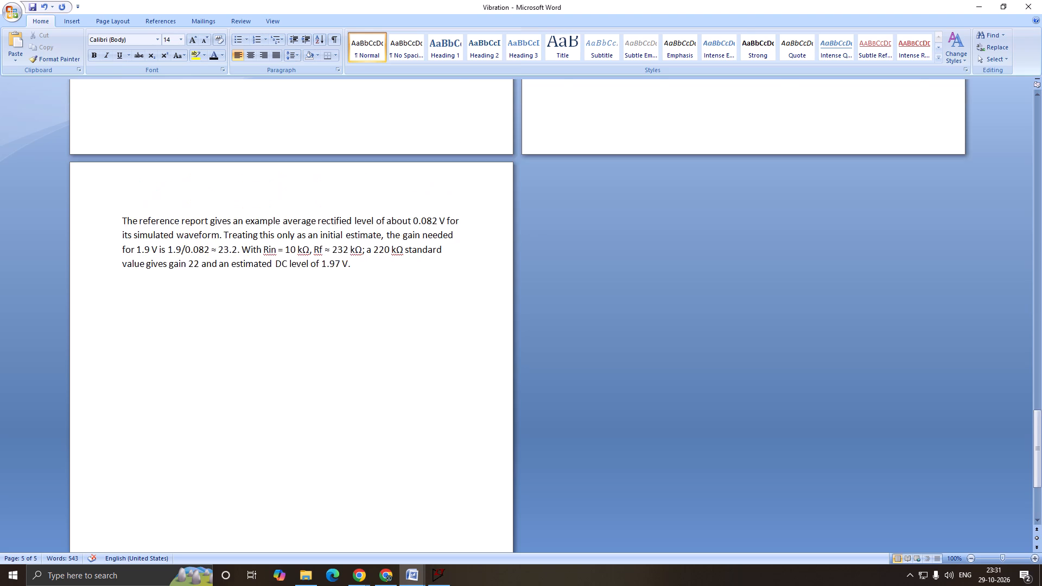
scroll(317, 345, "up", 3)
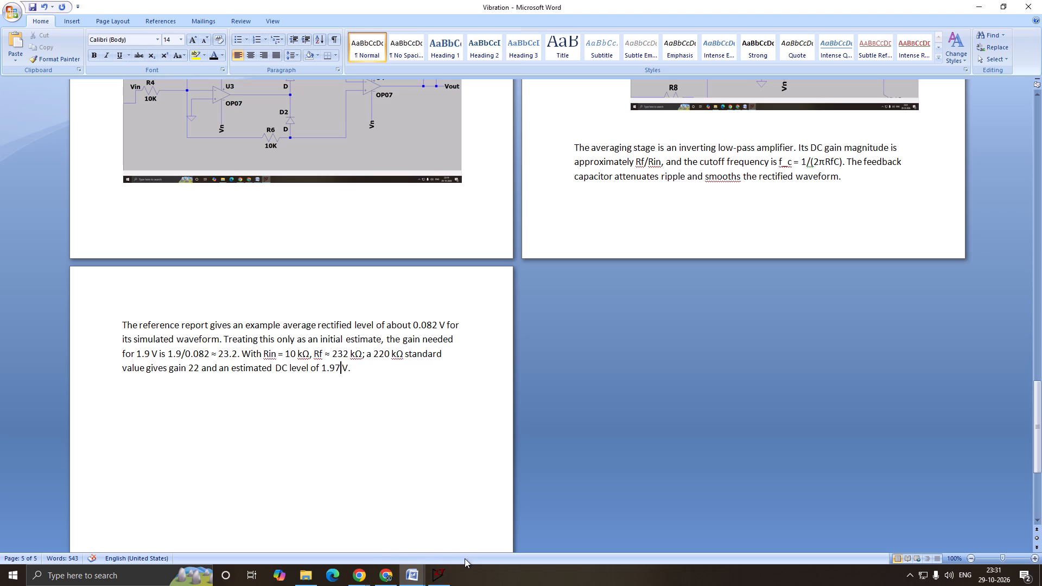
left_click(442, 581)
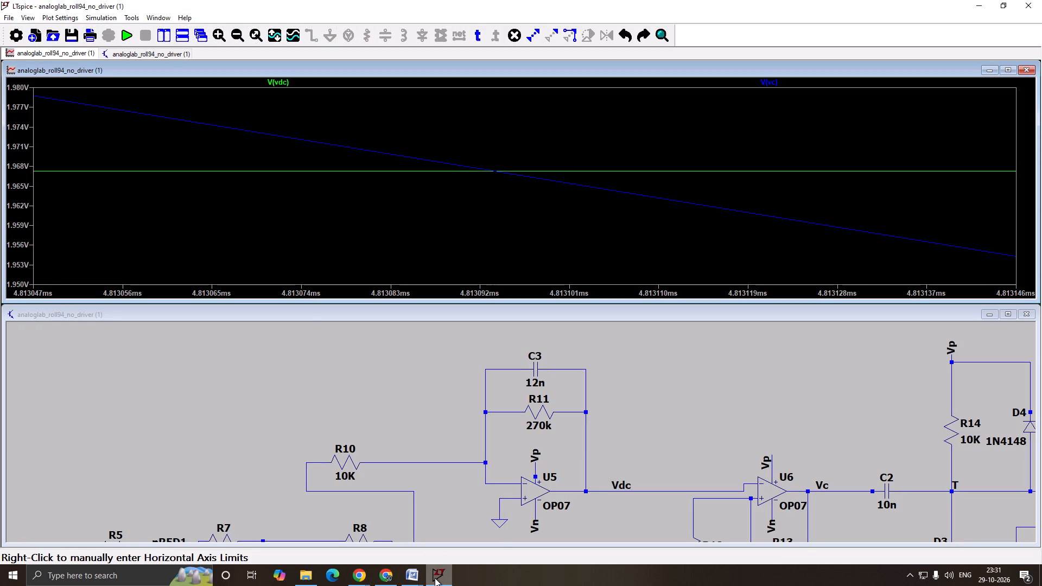
left_click(428, 523)
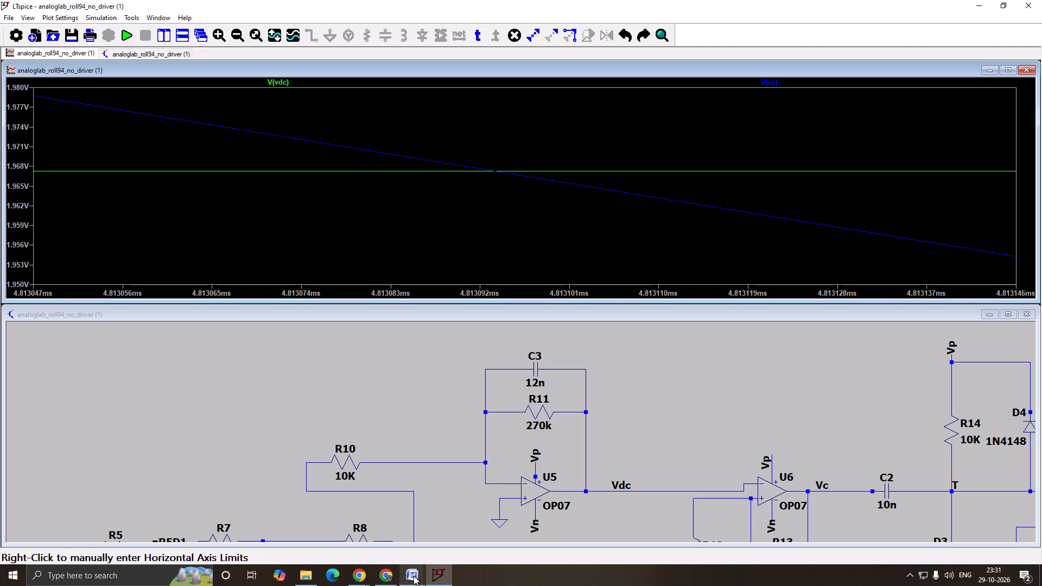
left_click(412, 577)
left_click(386, 543)
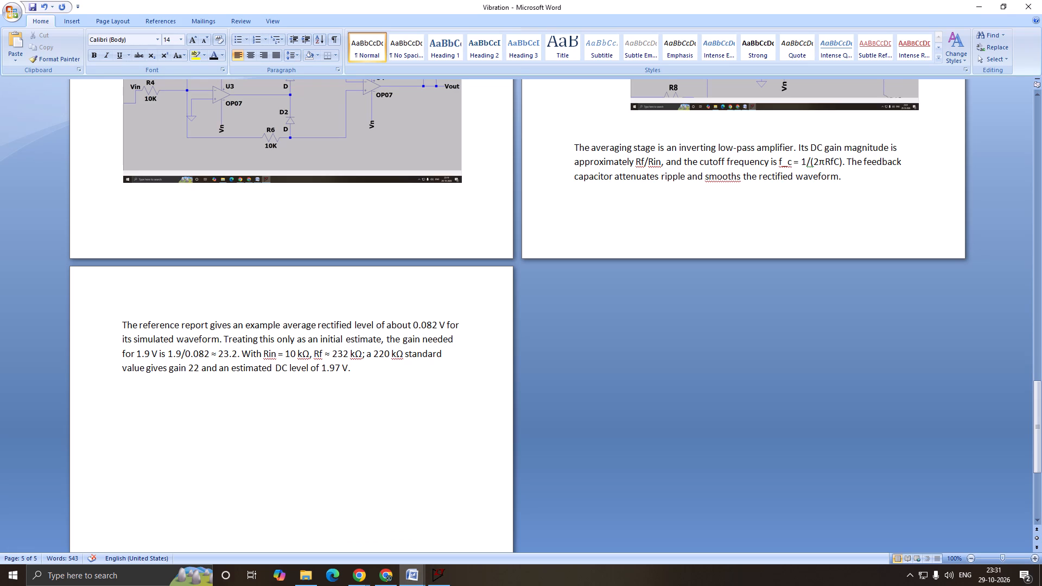
key("BackSpace")
key("6")
Below the example gain paragraph, start a new lettered heading "d." at font size 18.
left_click(256, 433)
scroll(260, 430, "down", 2)
left_click(250, 330)
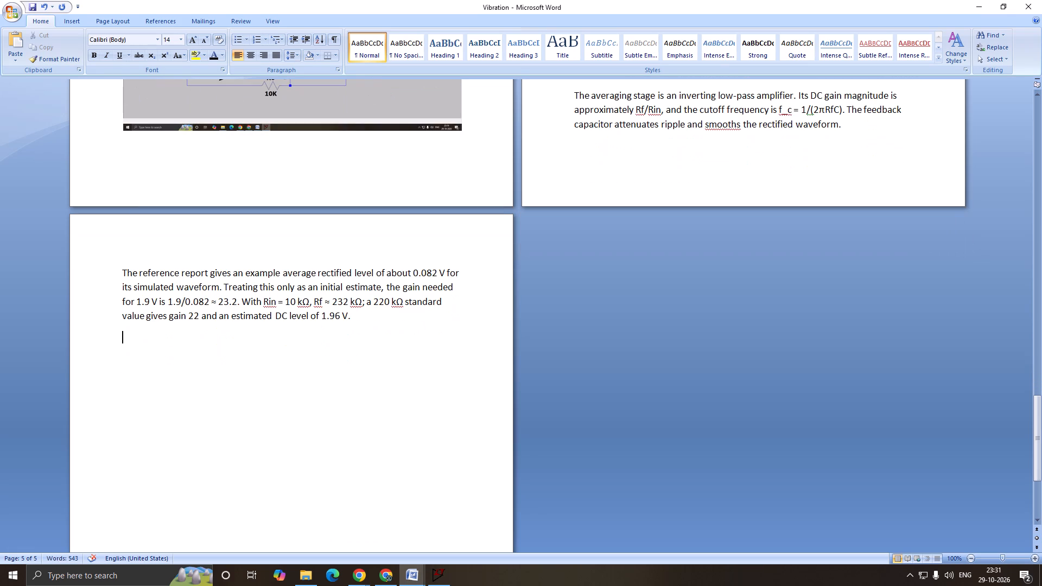
scroll(455, 264, "up", 16)
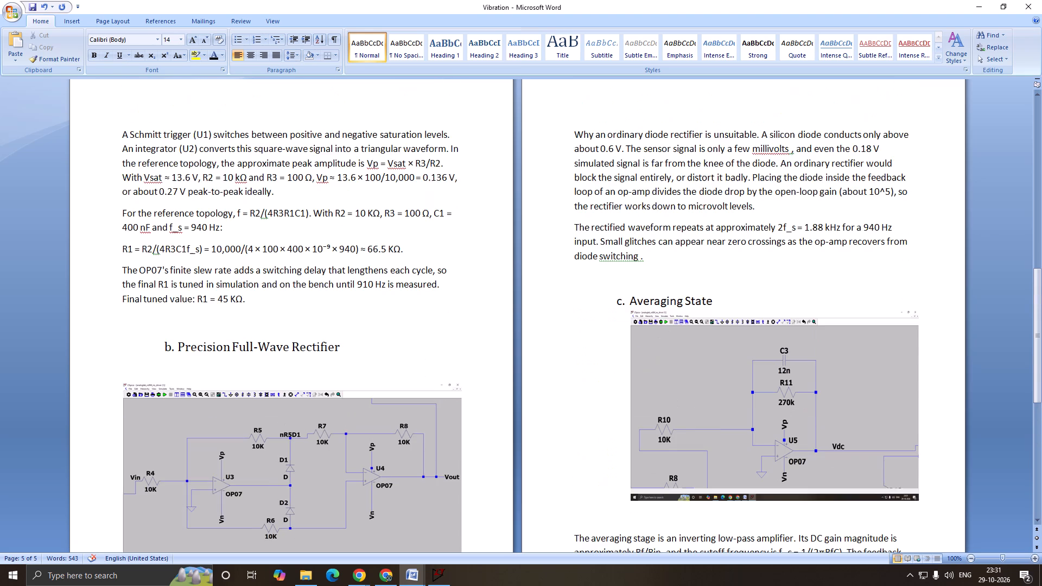
scroll(485, 345, "up", 1)
scroll(485, 345, "down", 18)
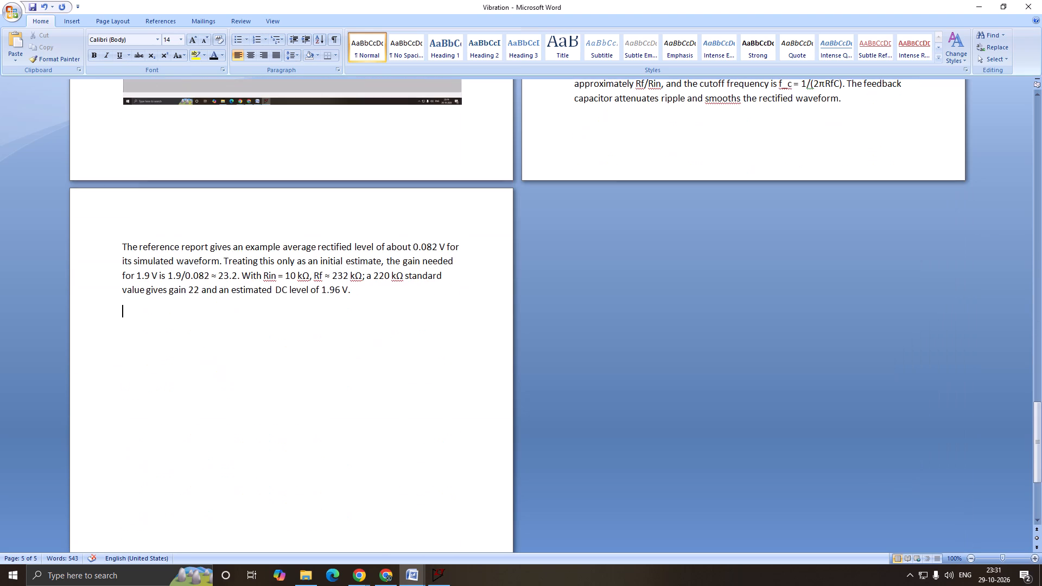
left_click(185, 38)
left_click(178, 40)
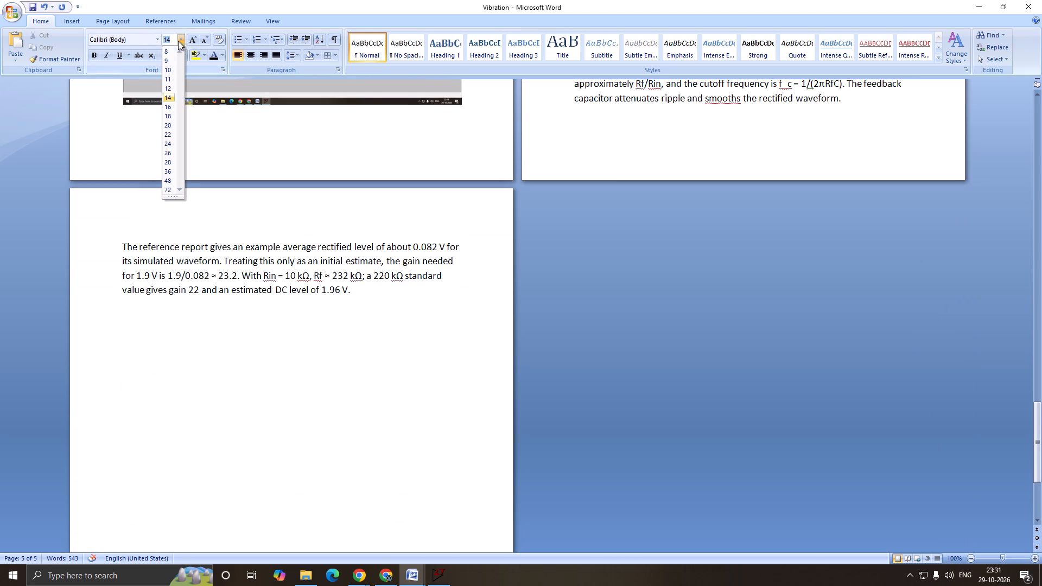
left_click(167, 115)
left_click(155, 325)
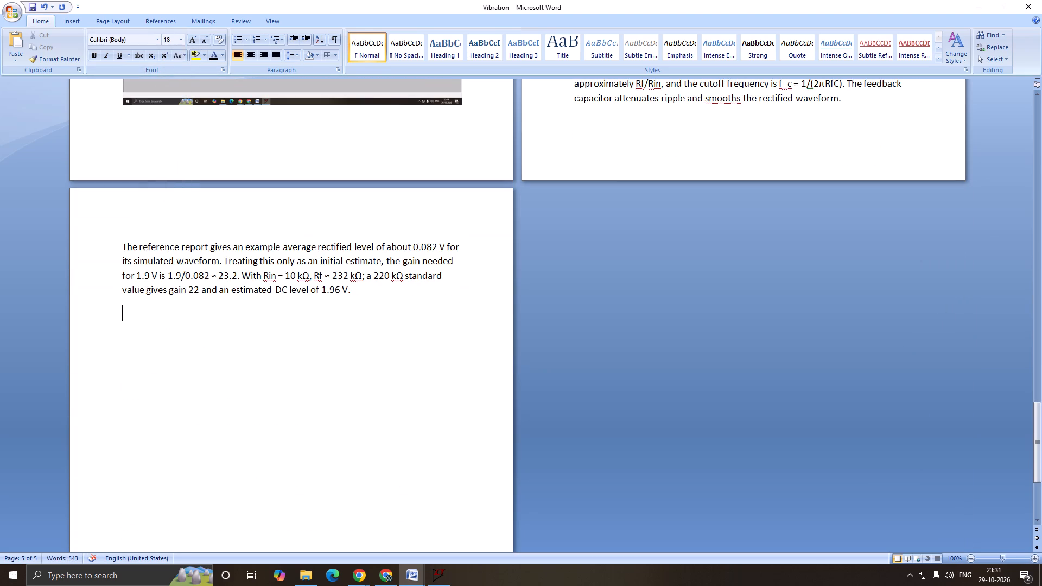
key("d")
type(".")
key("space")
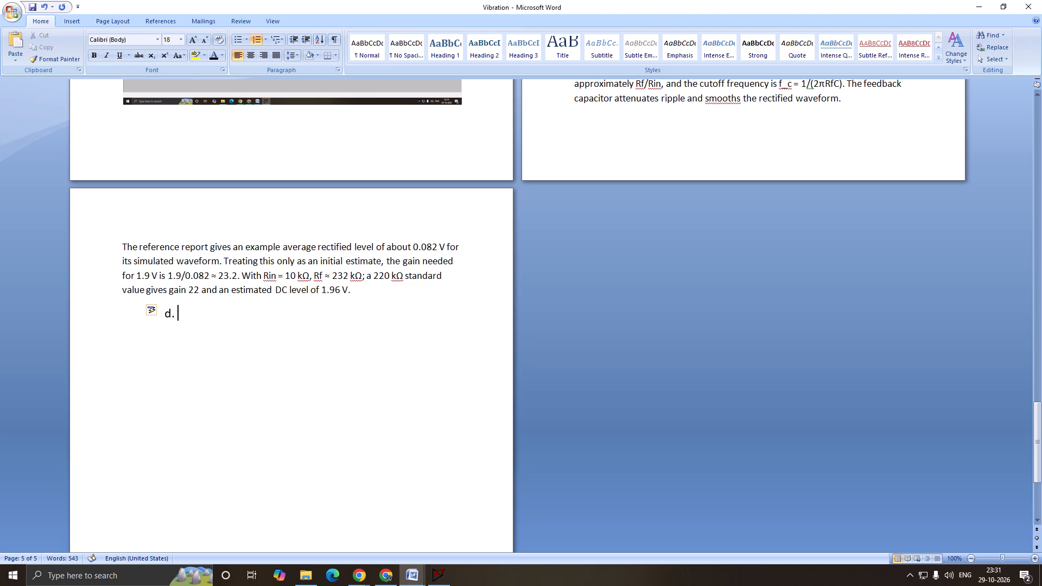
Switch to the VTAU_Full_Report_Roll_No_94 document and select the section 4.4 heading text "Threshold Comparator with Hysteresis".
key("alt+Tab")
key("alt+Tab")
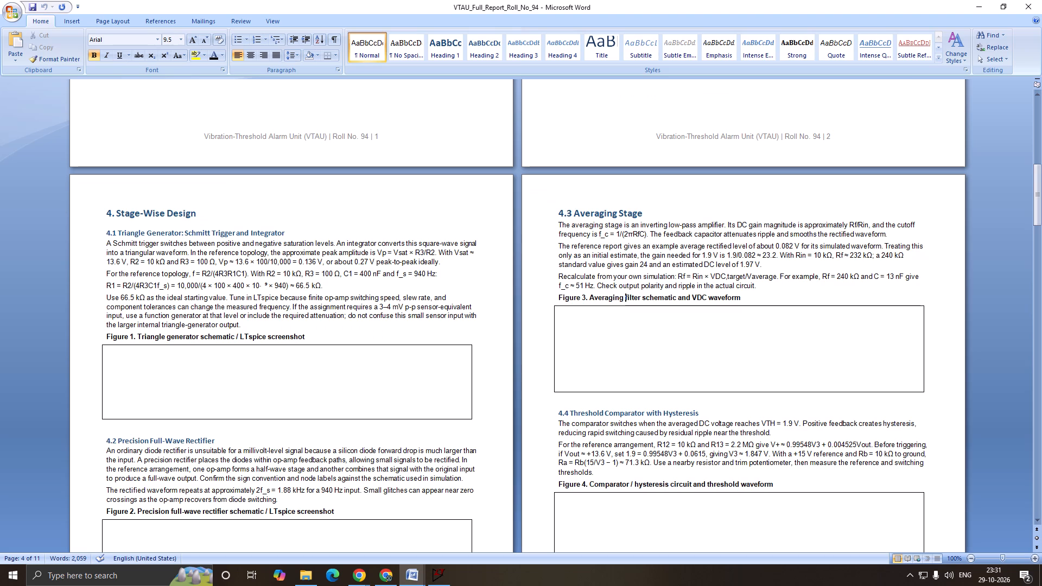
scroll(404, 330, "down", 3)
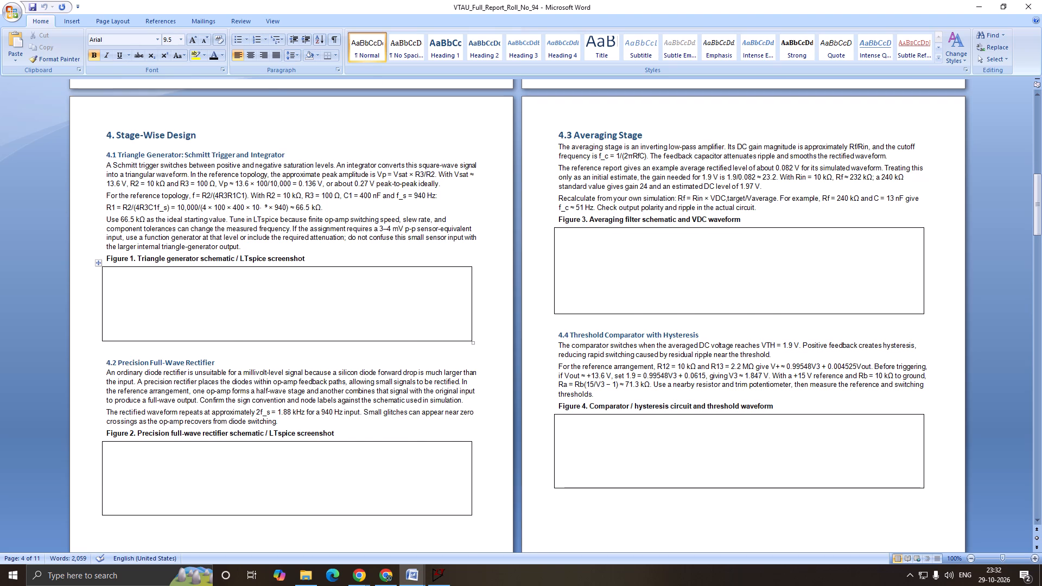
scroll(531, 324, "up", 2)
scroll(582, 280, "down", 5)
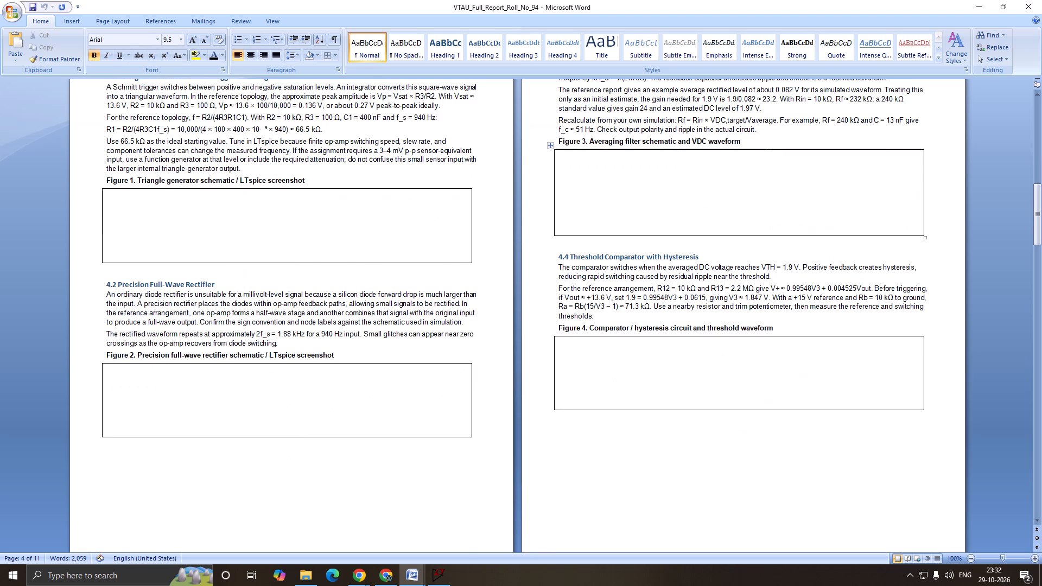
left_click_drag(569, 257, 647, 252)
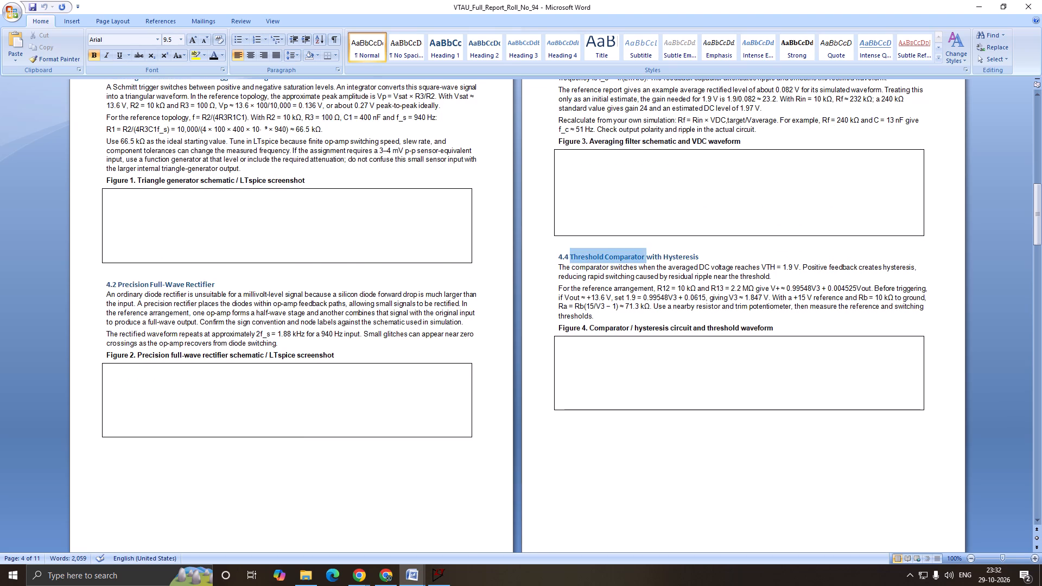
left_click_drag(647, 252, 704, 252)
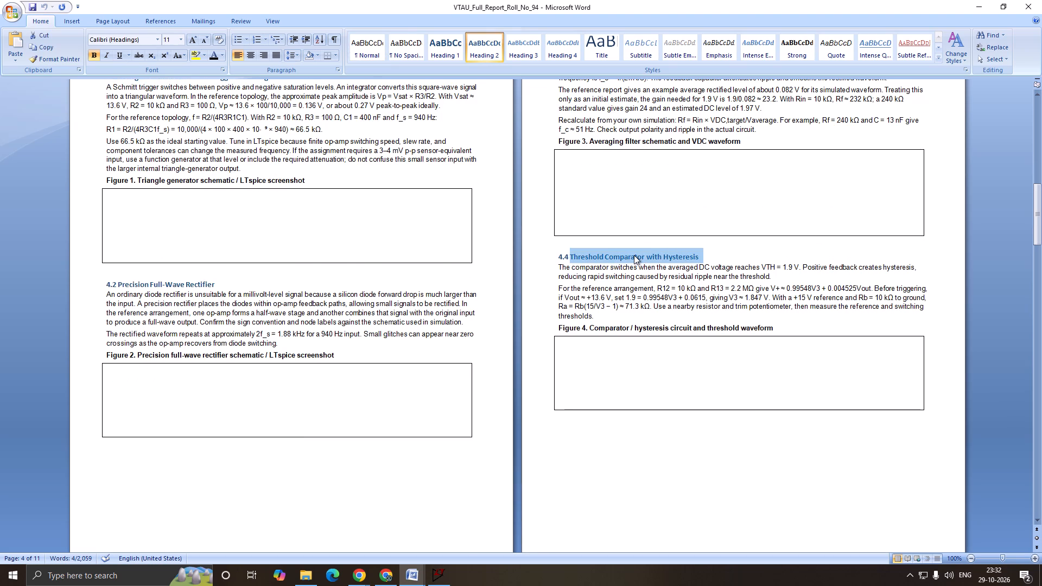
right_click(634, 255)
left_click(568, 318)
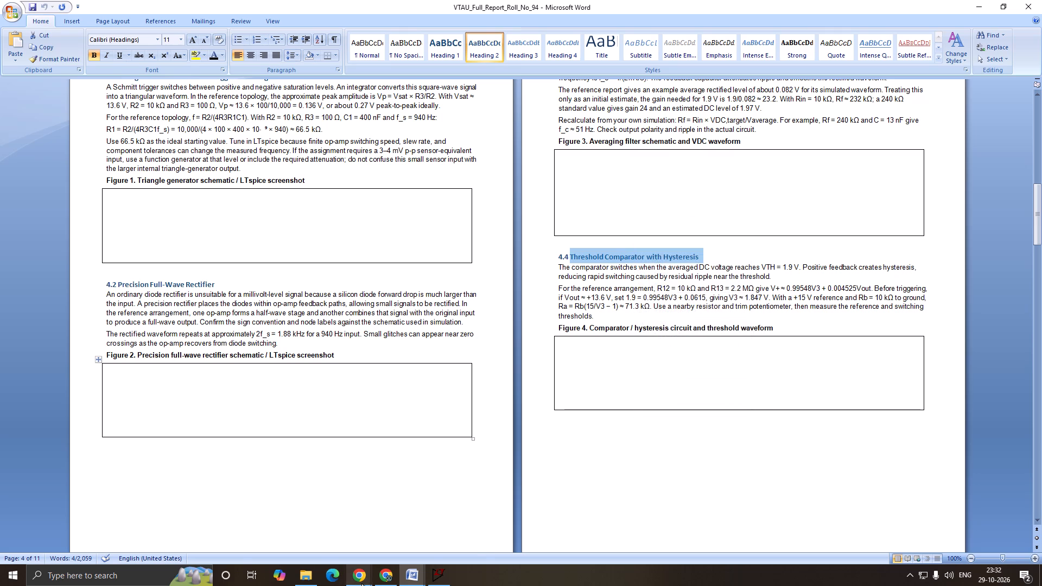
left_click(361, 583)
left_click(306, 543)
scroll(352, 410, "down", 14)
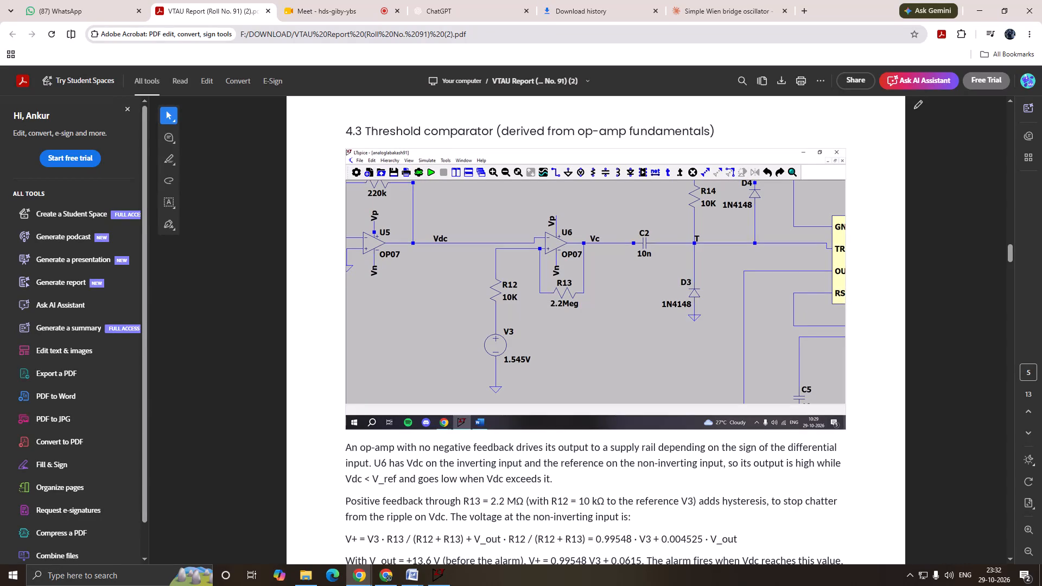
left_click_drag(365, 129, 505, 135)
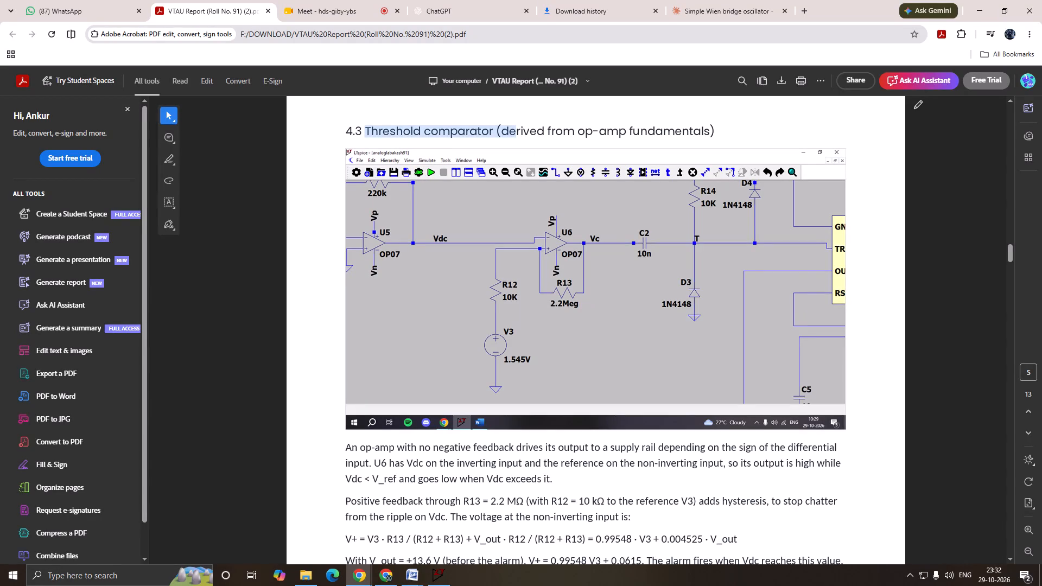